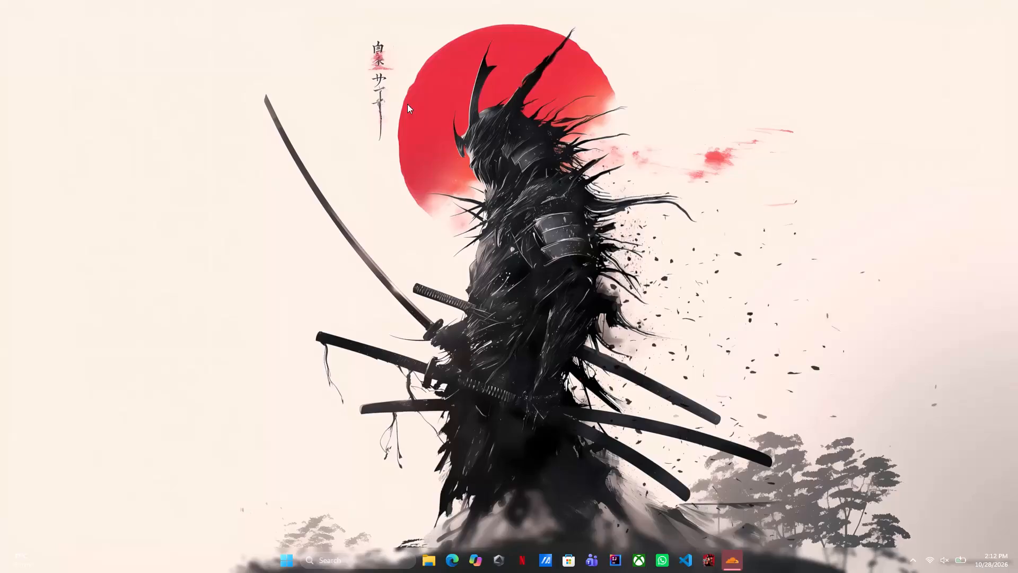
# Close the Cloudflare WARP window and return to the empty desktop.
pyautogui.click(585, 202)
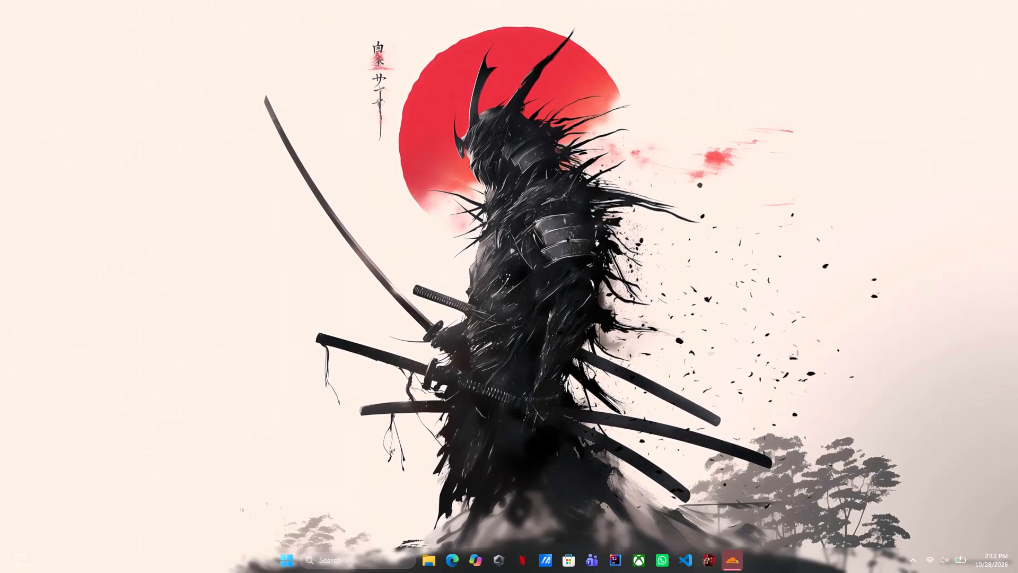
pyautogui.click(780, 466)
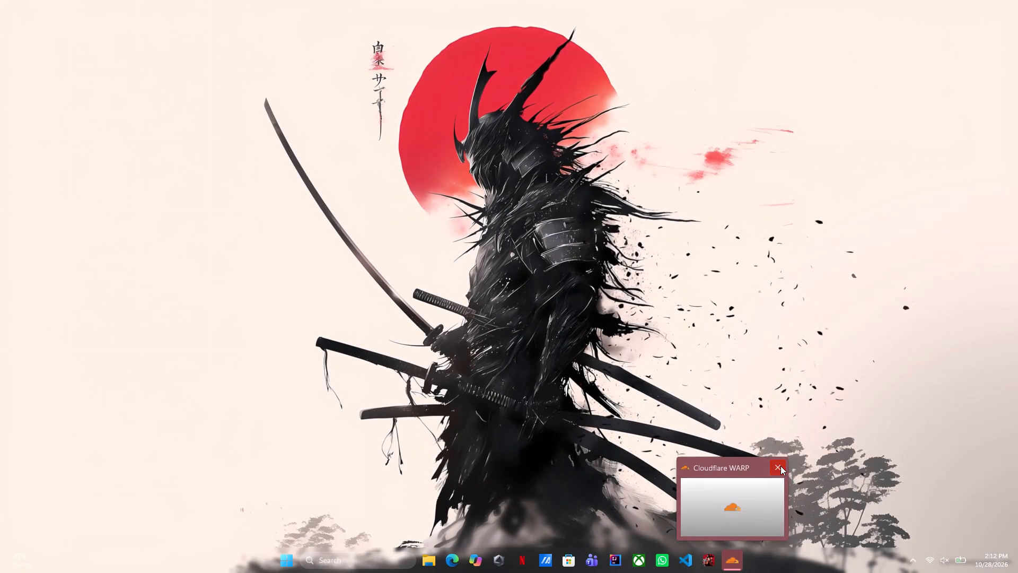
pyautogui.click(609, 88)
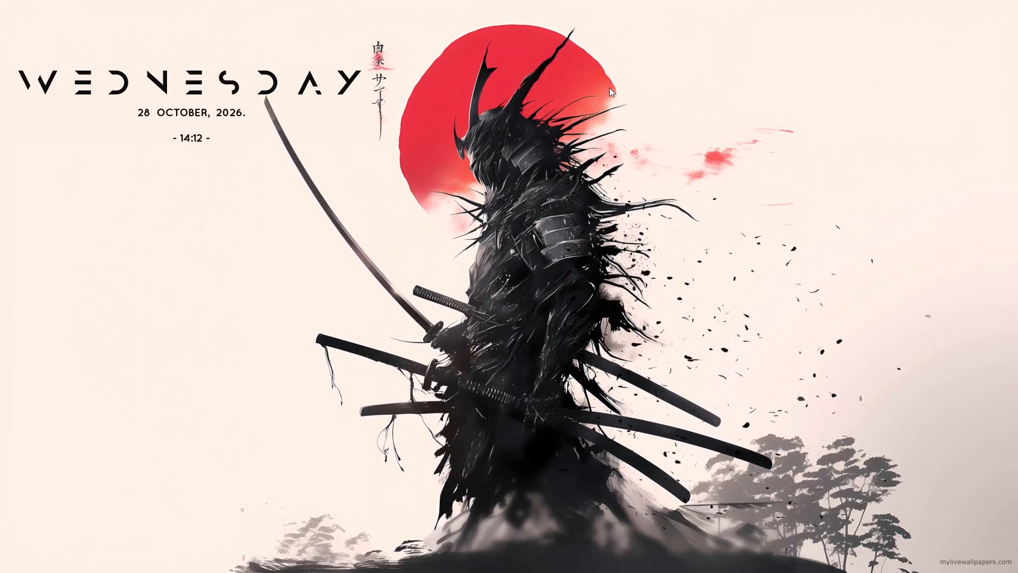
# Refresh the desktop several times in a row.
pyautogui.rightClick(647, 61)
pyautogui.press('Down')
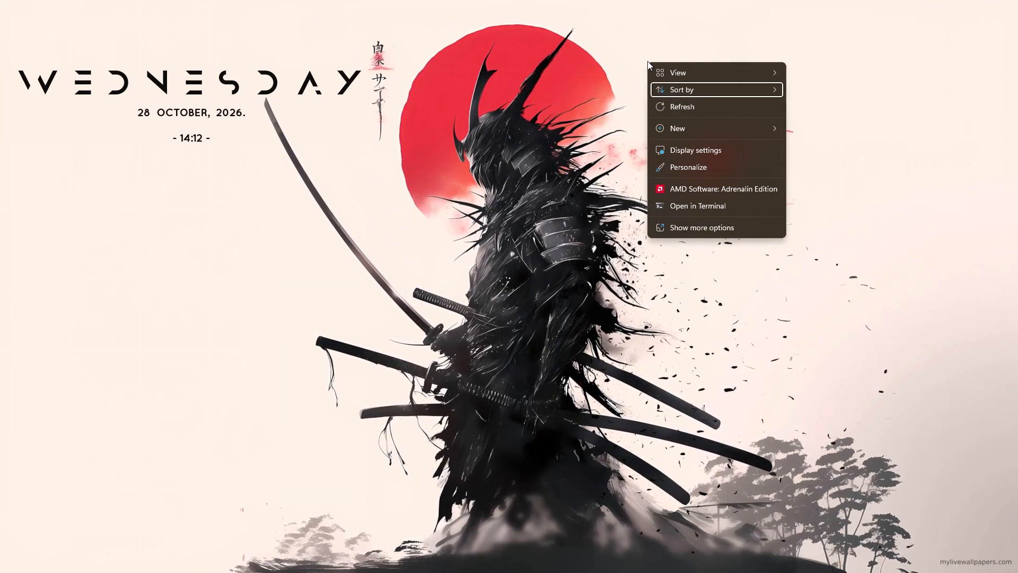
pyautogui.press('Down')
pyautogui.press('Return')
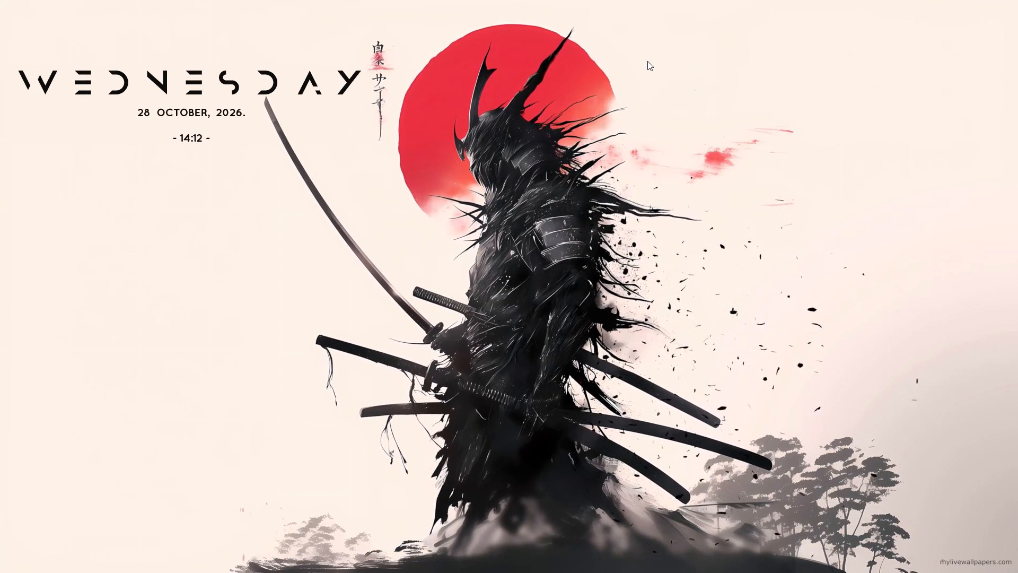
pyautogui.rightClick(647, 61)
pyautogui.press('Down')
pyautogui.press('Down')
pyautogui.press('Return')
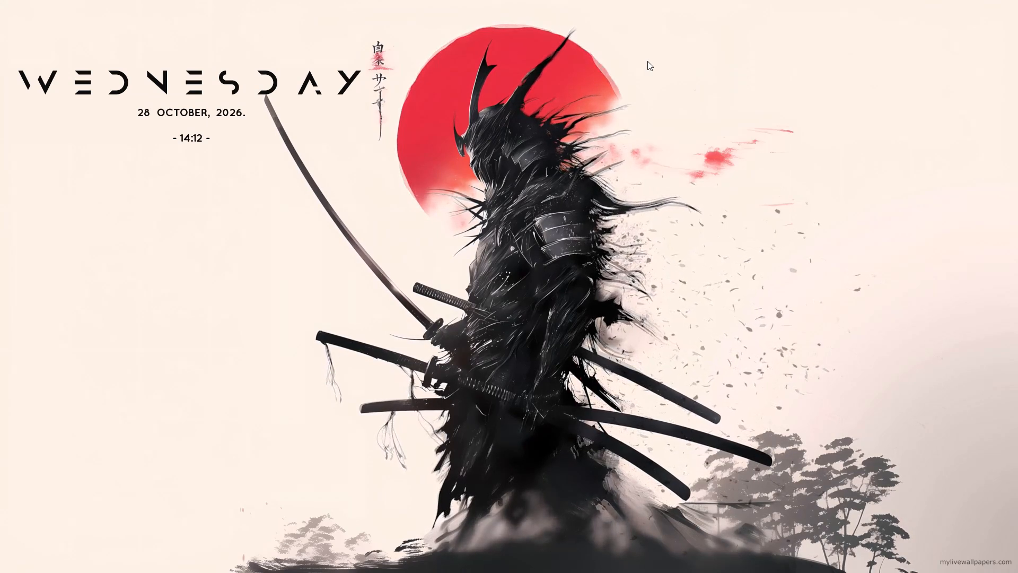
pyautogui.rightClick(647, 61)
pyautogui.press('Down')
pyautogui.press('Down')
pyautogui.press('Return')
pyautogui.rightClick(647, 61)
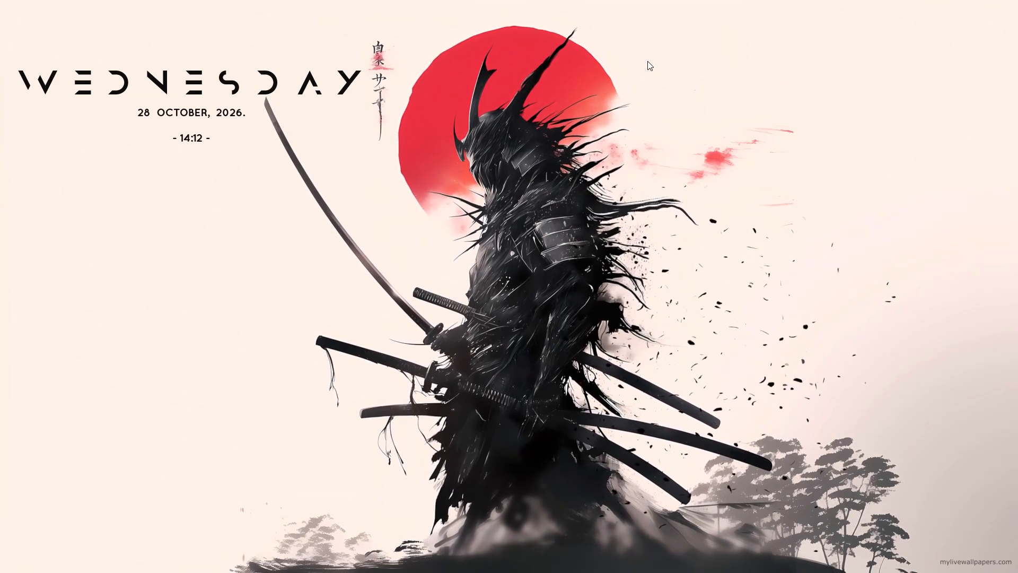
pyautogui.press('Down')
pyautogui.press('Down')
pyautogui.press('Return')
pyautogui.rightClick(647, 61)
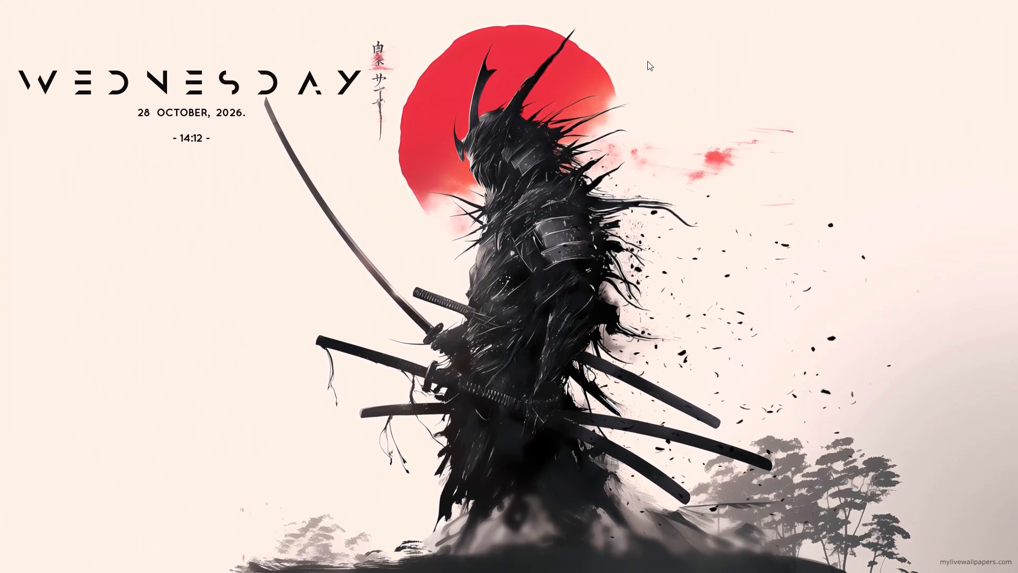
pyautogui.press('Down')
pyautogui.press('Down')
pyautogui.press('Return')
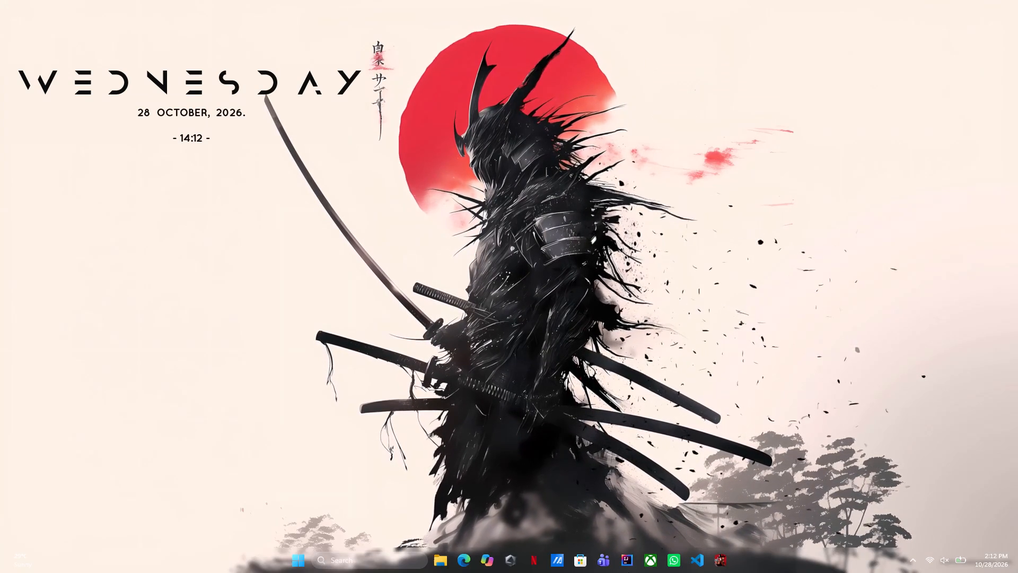
# Open Microsoft Edge and begin entering a web address or search starting with "o".
pyautogui.click(464, 555)
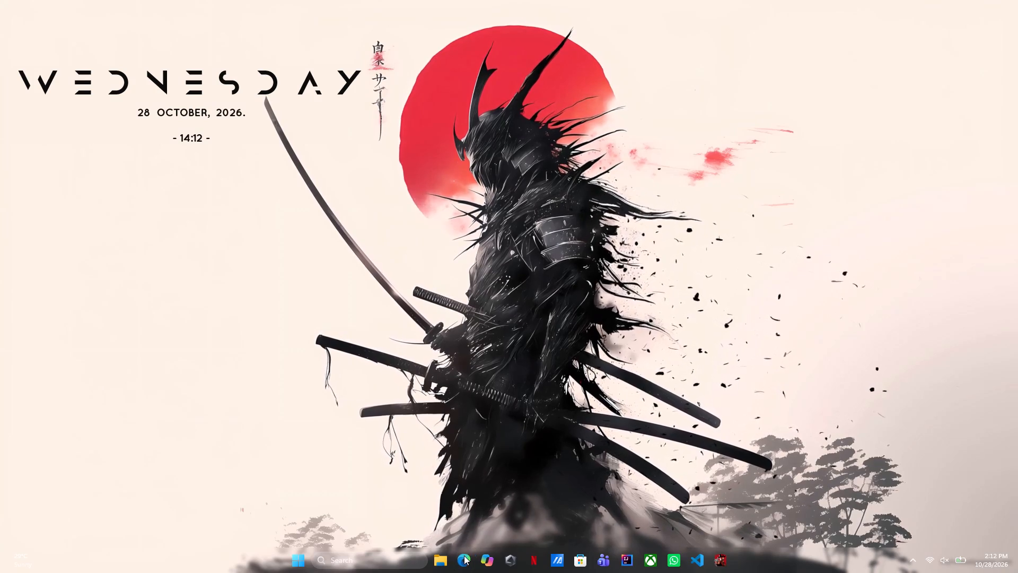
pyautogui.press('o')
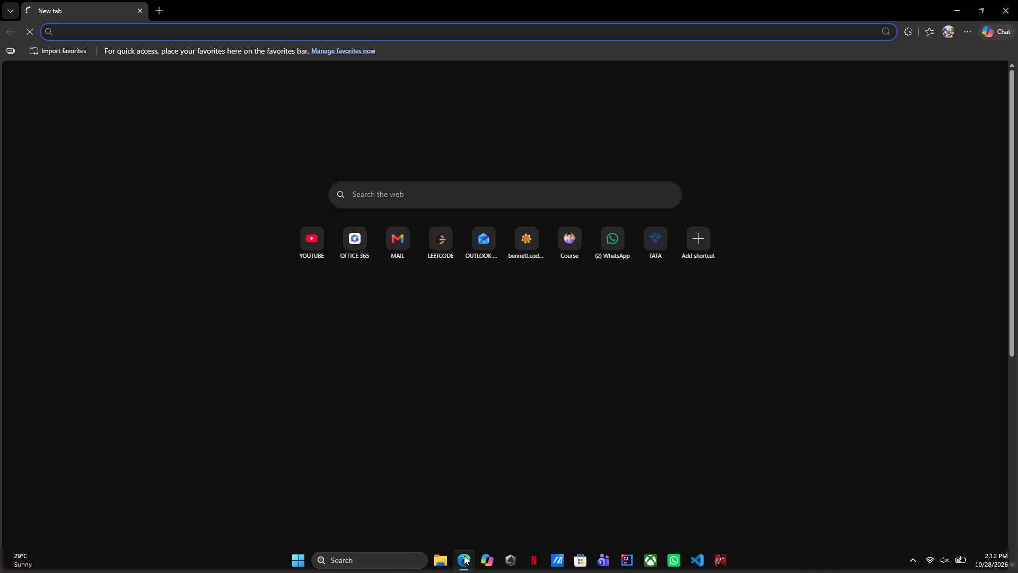
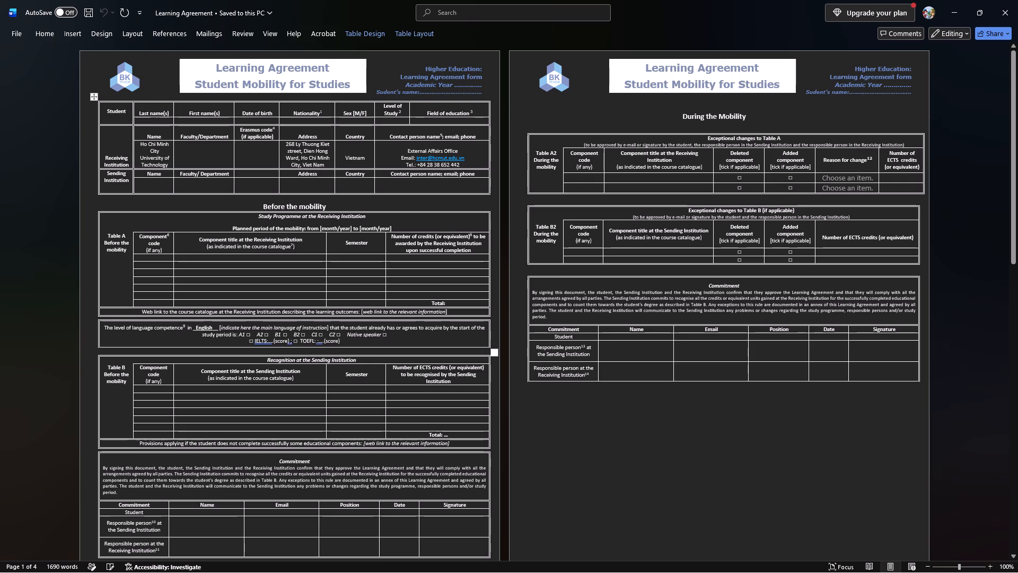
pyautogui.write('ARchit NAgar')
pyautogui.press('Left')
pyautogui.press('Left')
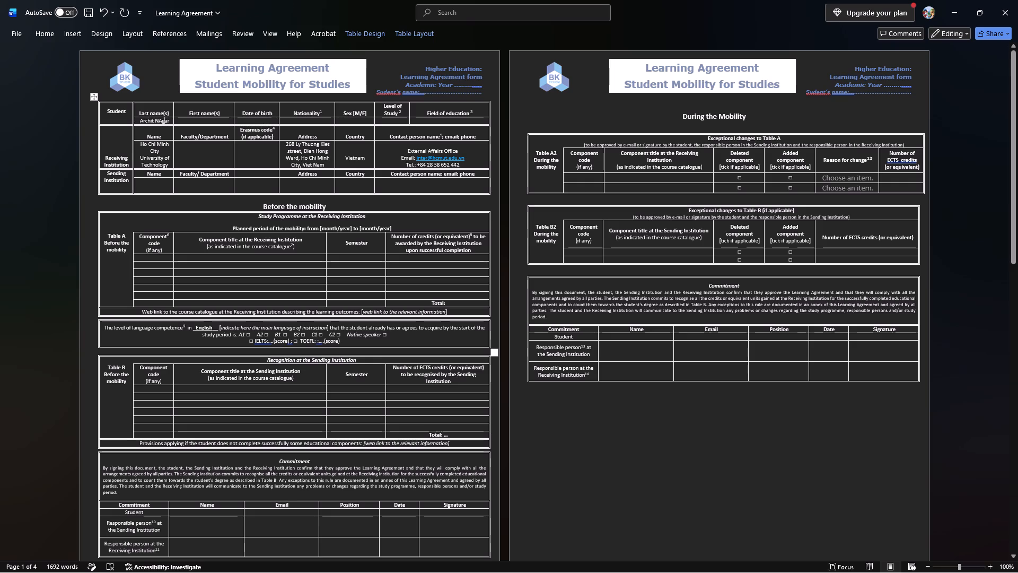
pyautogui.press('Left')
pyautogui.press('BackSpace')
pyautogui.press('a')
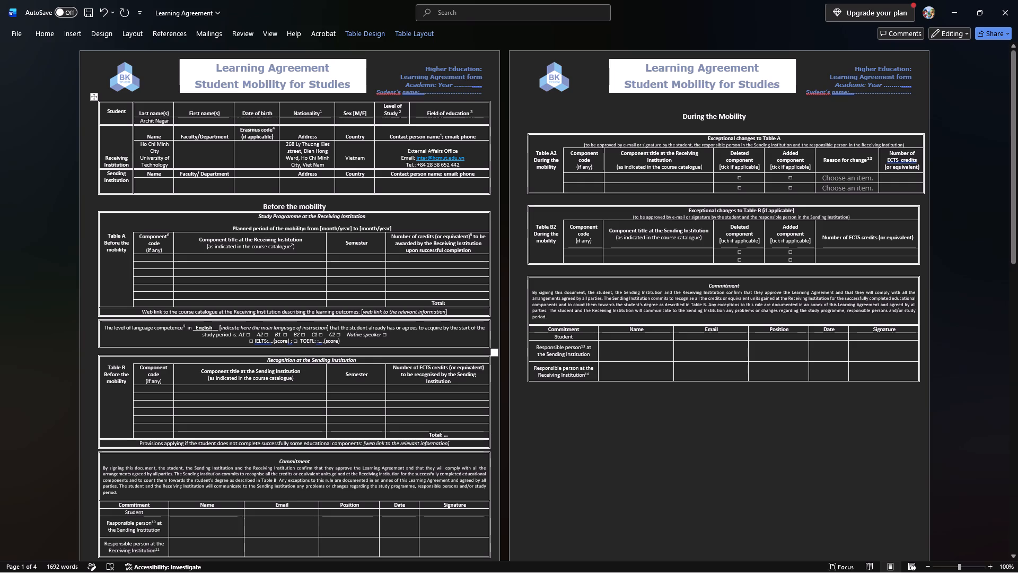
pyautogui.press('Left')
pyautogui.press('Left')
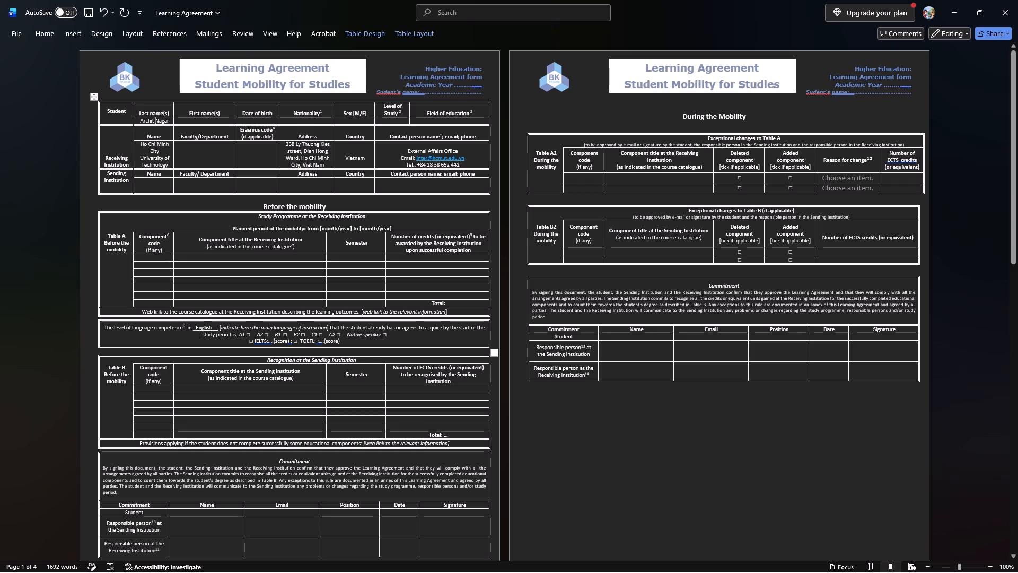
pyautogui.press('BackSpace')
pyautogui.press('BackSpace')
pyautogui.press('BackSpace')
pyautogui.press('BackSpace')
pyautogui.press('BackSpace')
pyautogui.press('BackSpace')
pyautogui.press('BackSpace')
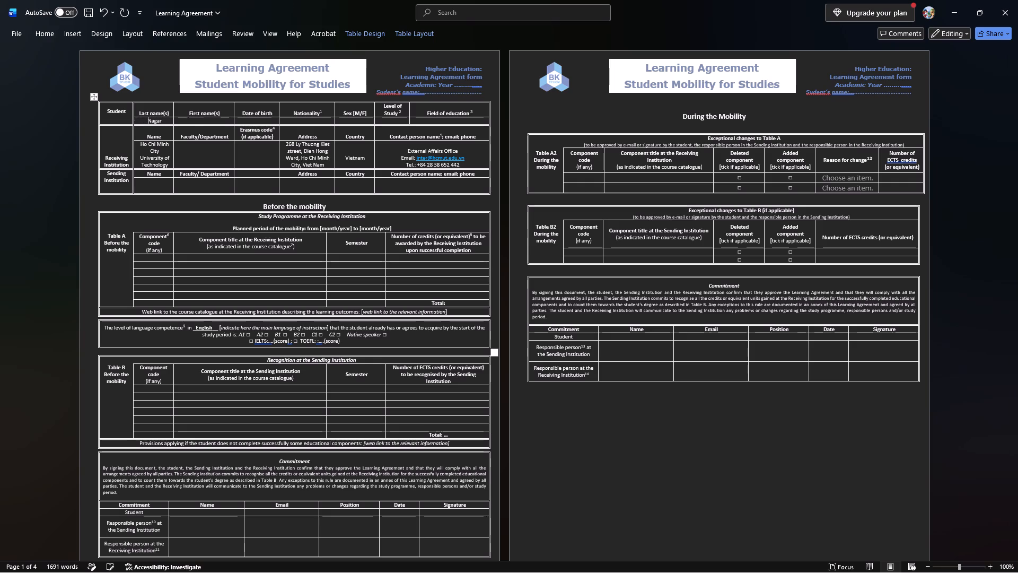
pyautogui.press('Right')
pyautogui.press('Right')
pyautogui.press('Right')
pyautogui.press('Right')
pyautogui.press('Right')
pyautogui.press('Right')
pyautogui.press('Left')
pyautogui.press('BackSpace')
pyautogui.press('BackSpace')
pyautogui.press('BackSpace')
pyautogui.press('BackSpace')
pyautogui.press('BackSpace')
# Enter the student's last name and first name in capital letters in their cells of the Student table.
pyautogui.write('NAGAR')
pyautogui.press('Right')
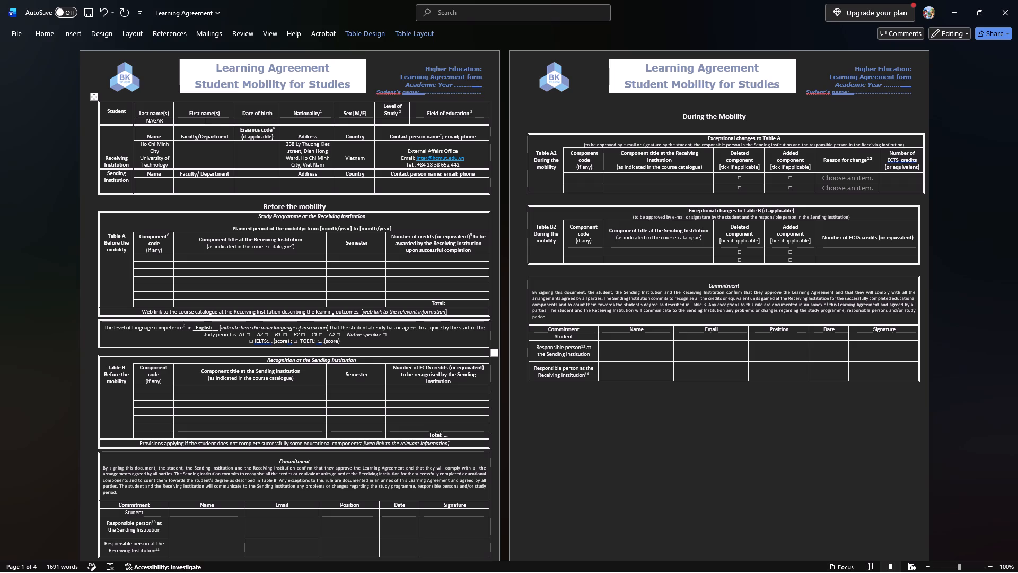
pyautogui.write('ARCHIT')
# Enter the student's date of birth in day/month/year format in the Student table.
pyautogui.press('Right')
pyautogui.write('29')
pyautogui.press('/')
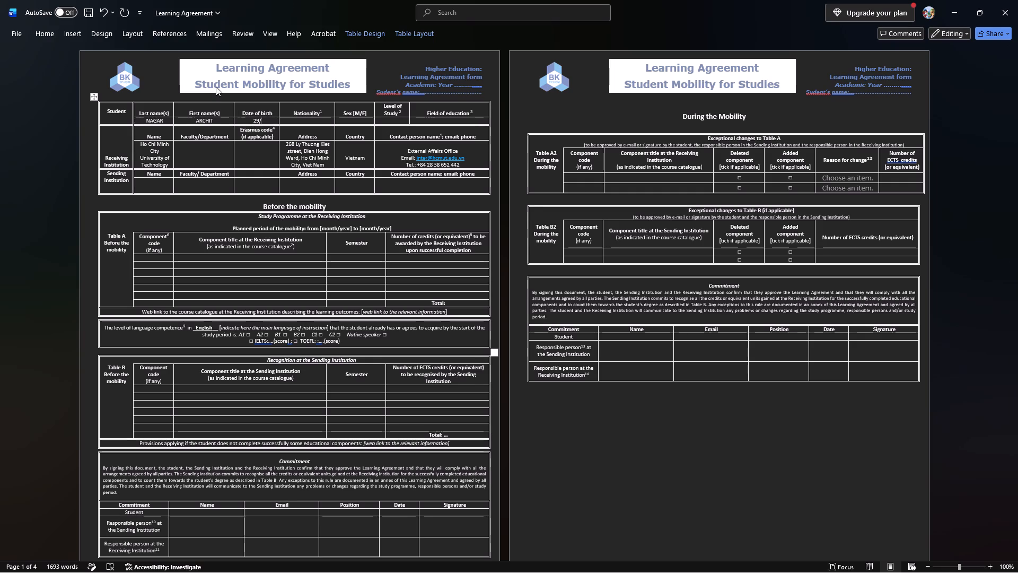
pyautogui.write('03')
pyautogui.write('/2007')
# Fill in the student's nationality as INDIAN and sex as M.
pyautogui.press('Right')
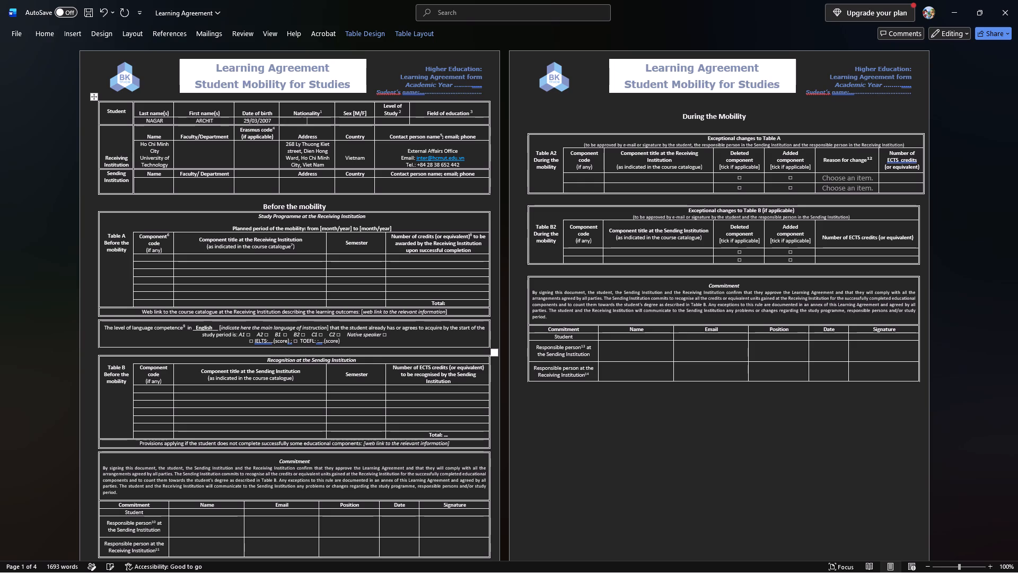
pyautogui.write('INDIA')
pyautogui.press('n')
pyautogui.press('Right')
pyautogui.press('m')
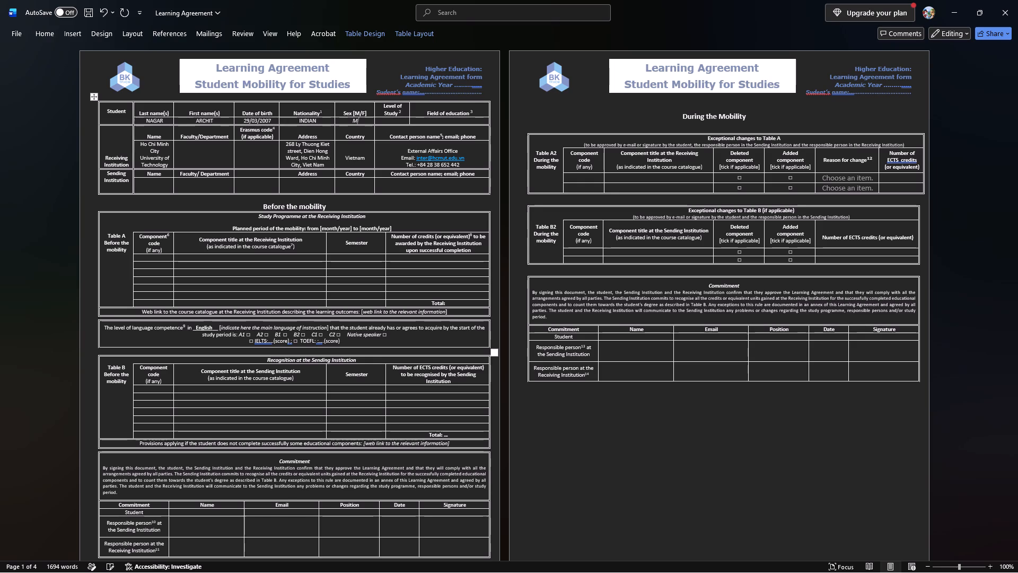
# Fill in the student's level of study as BACHELOR and field of education as COMPUTER SCIENCE.
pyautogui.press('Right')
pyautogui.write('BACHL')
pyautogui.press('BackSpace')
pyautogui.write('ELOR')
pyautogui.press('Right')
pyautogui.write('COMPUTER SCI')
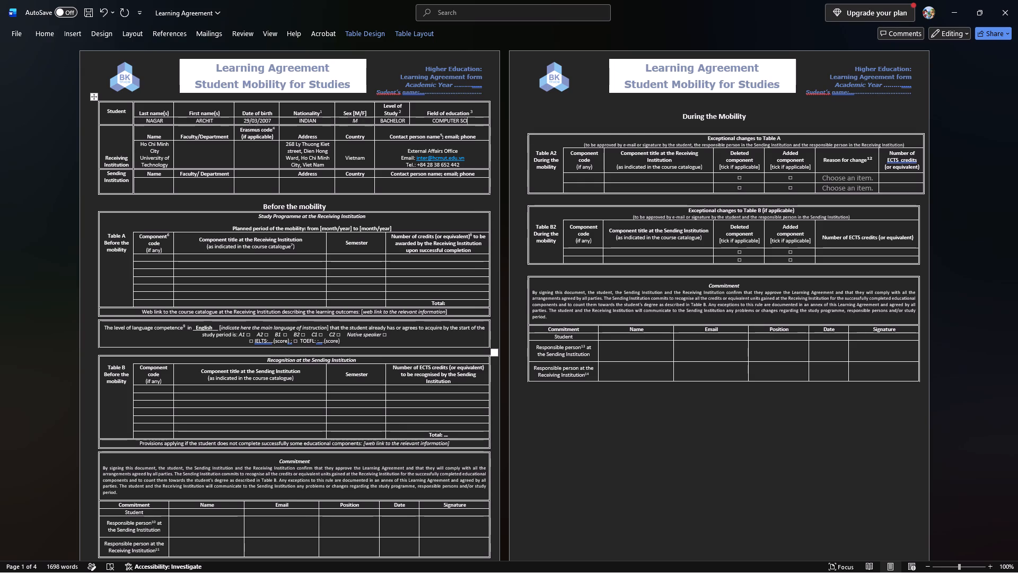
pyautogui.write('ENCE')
# Enter COMPUTER SCIENCE AND ENGINEERING as the Receiving Institution's Faculty/Department.
pyautogui.click(194, 149)
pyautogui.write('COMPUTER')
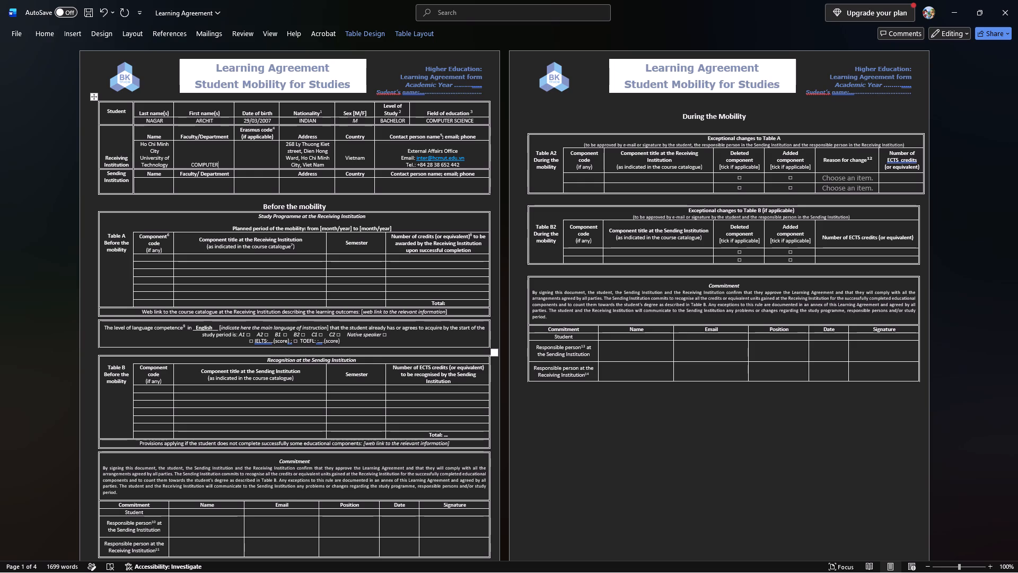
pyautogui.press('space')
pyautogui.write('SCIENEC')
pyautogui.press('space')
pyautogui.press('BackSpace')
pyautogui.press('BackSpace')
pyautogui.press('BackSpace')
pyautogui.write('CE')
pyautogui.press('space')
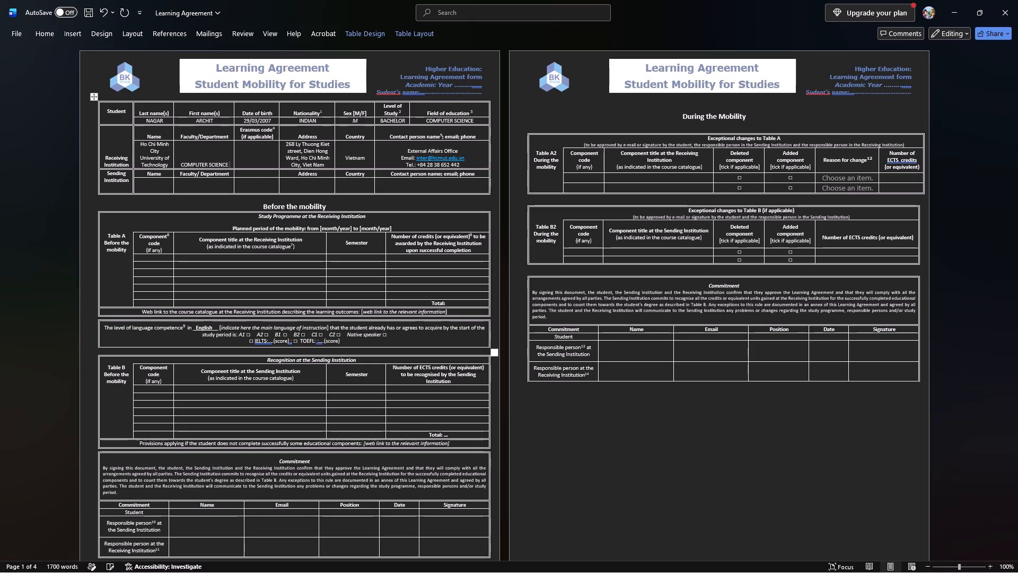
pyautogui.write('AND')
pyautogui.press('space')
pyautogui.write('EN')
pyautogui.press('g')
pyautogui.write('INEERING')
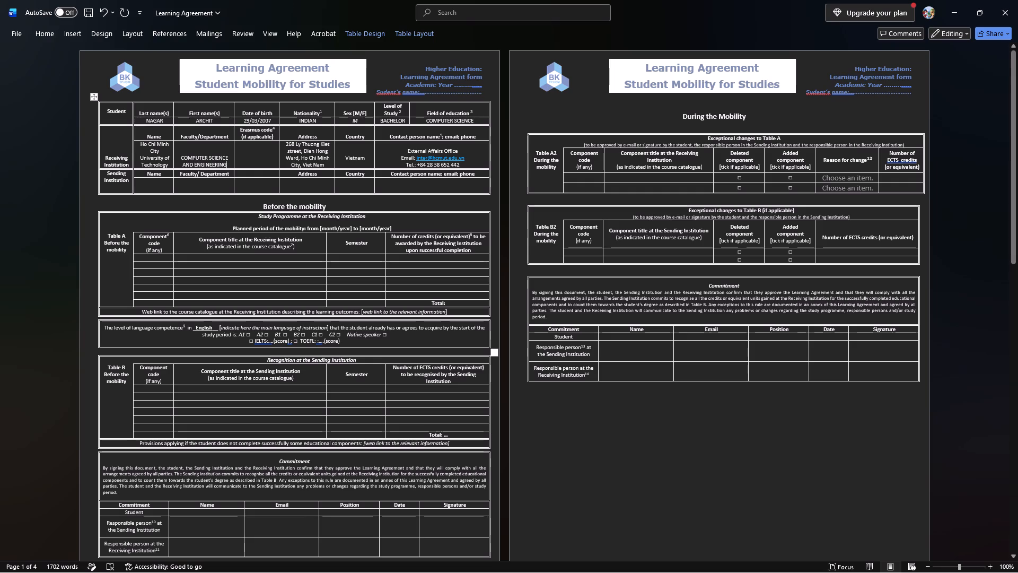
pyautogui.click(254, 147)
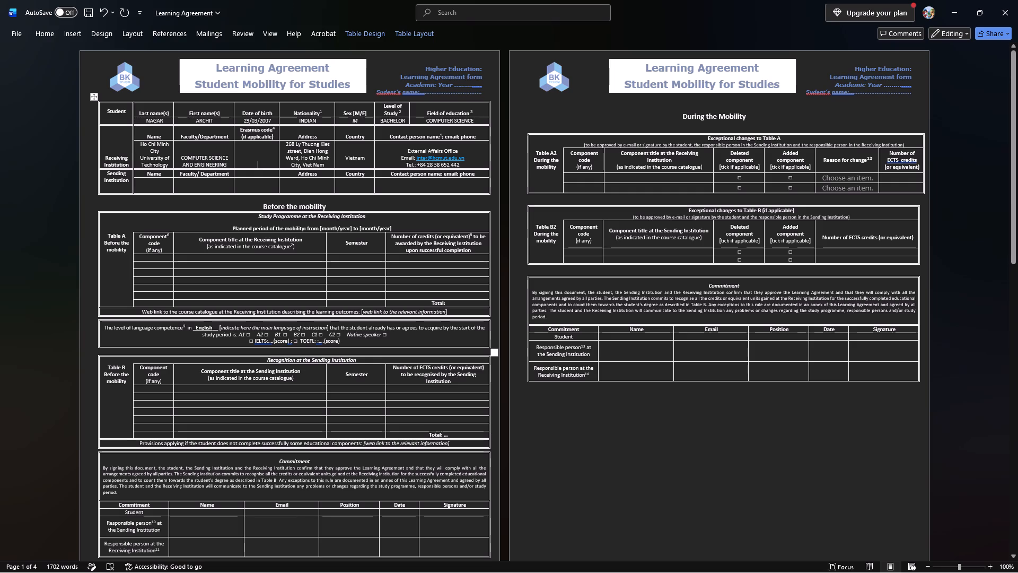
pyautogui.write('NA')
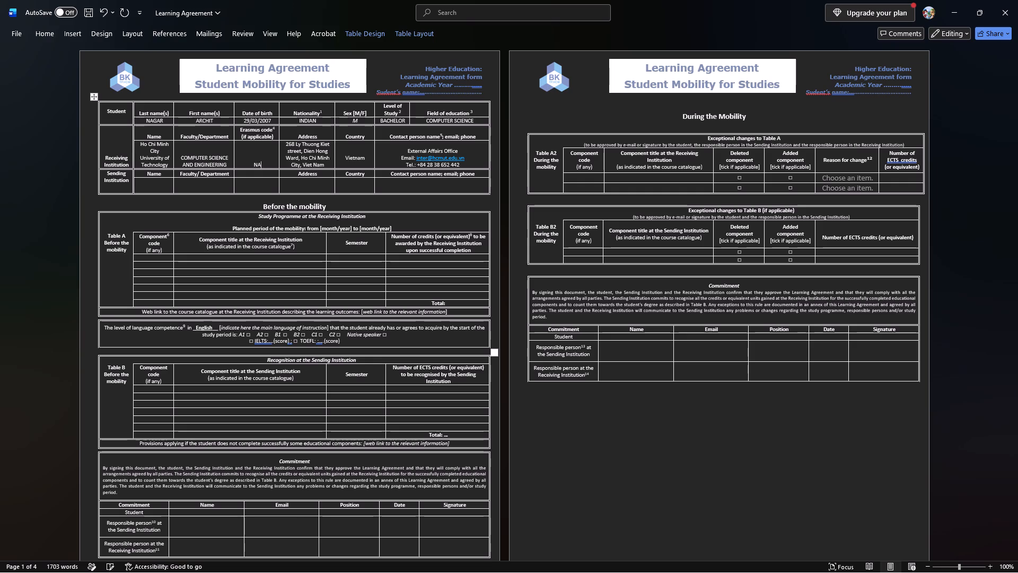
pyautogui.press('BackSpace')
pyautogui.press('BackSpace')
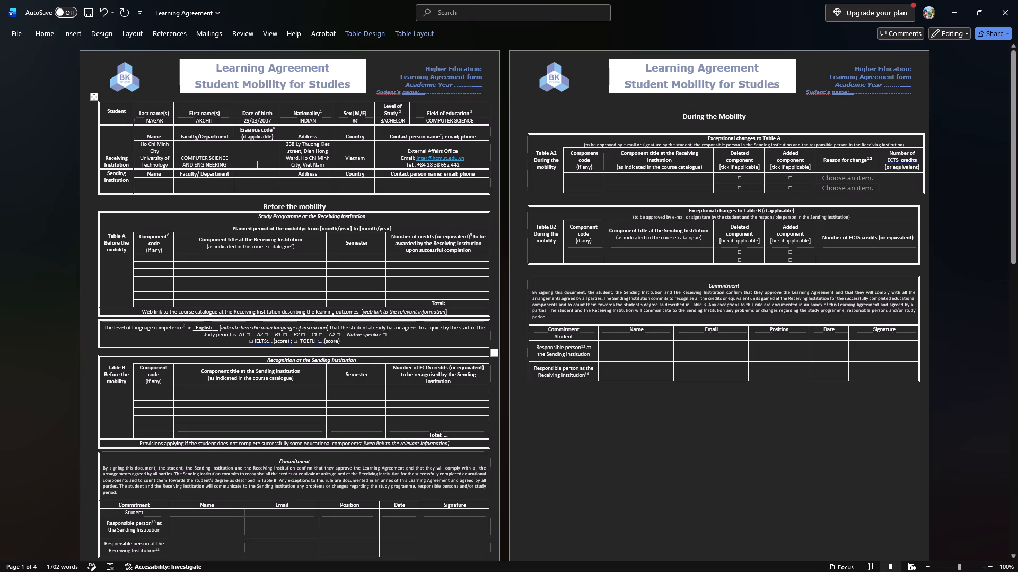
# Enter BENNETT UNIVERSITY as the Sending Institution's name.
pyautogui.click(146, 181)
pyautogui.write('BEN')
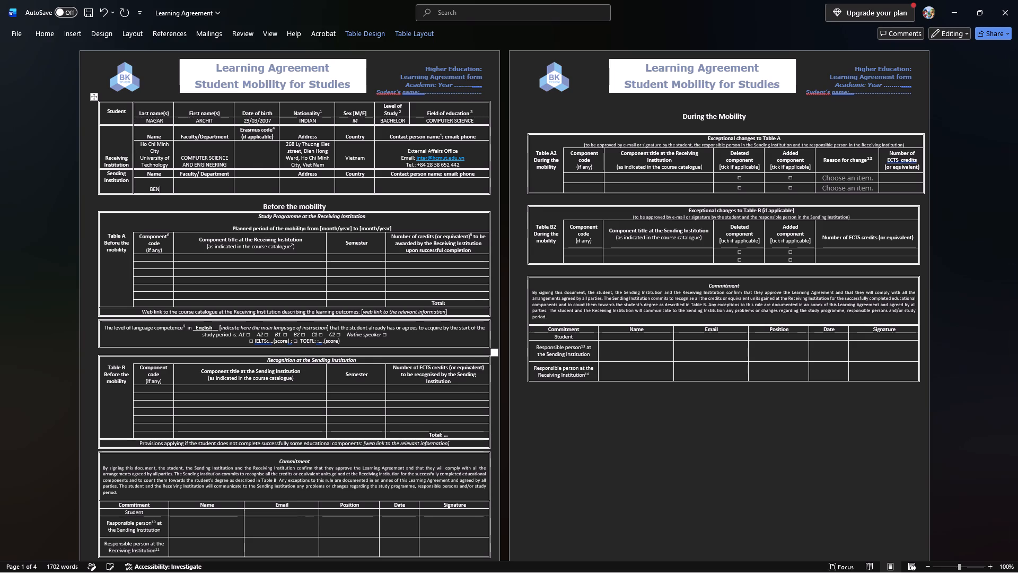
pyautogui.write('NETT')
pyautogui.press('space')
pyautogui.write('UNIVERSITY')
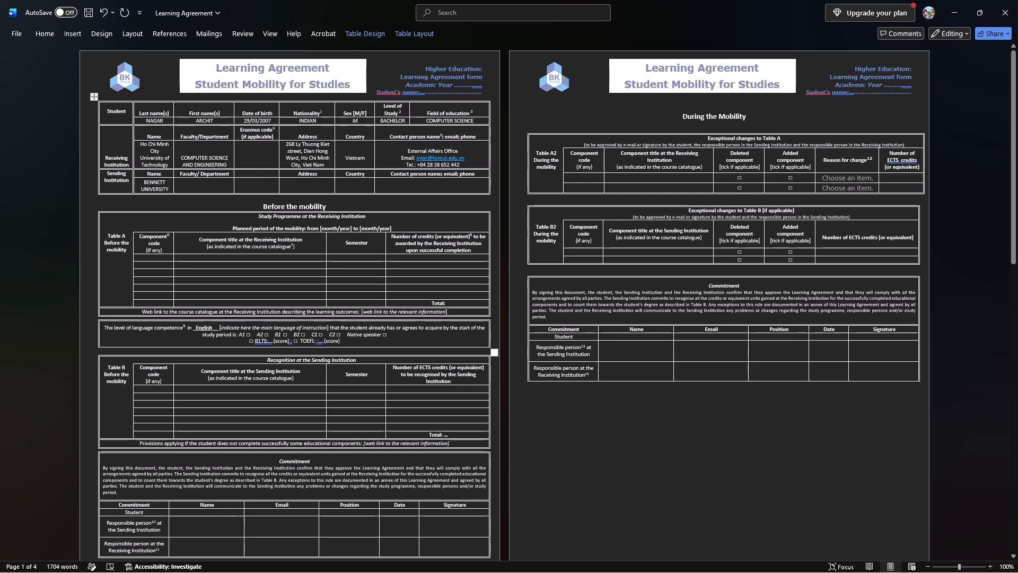
# Enter SCHOOL OF COMPUTER SCIENCE AND ENGINEETING as the Sending Institution's Faculty/Department.
pyautogui.click(200, 186)
pyautogui.click(200, 186)
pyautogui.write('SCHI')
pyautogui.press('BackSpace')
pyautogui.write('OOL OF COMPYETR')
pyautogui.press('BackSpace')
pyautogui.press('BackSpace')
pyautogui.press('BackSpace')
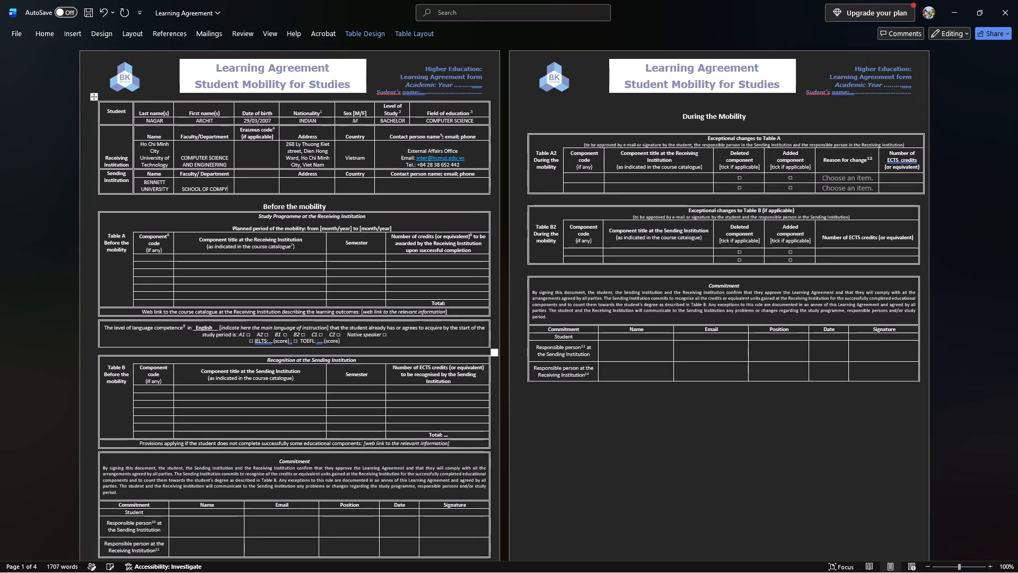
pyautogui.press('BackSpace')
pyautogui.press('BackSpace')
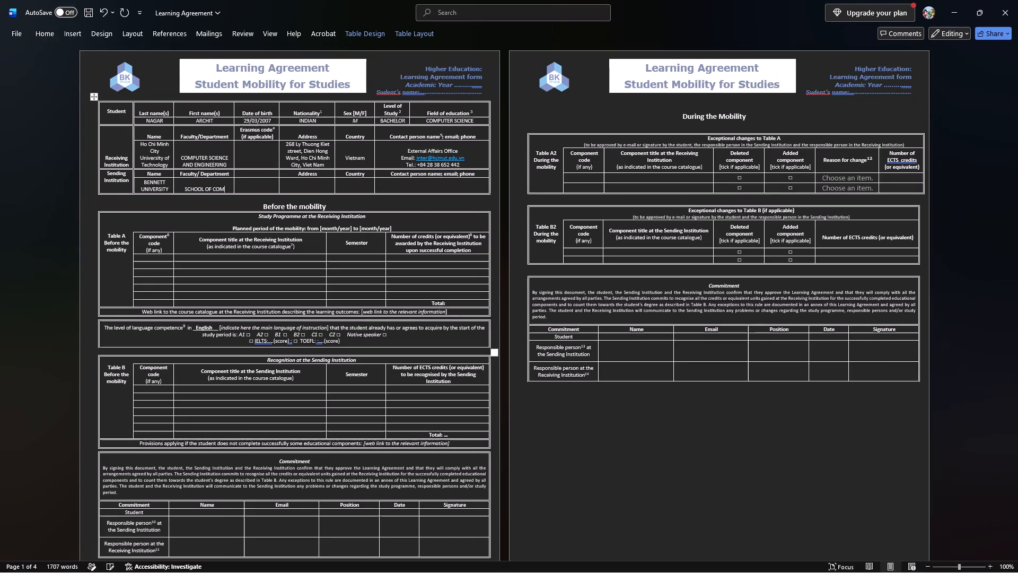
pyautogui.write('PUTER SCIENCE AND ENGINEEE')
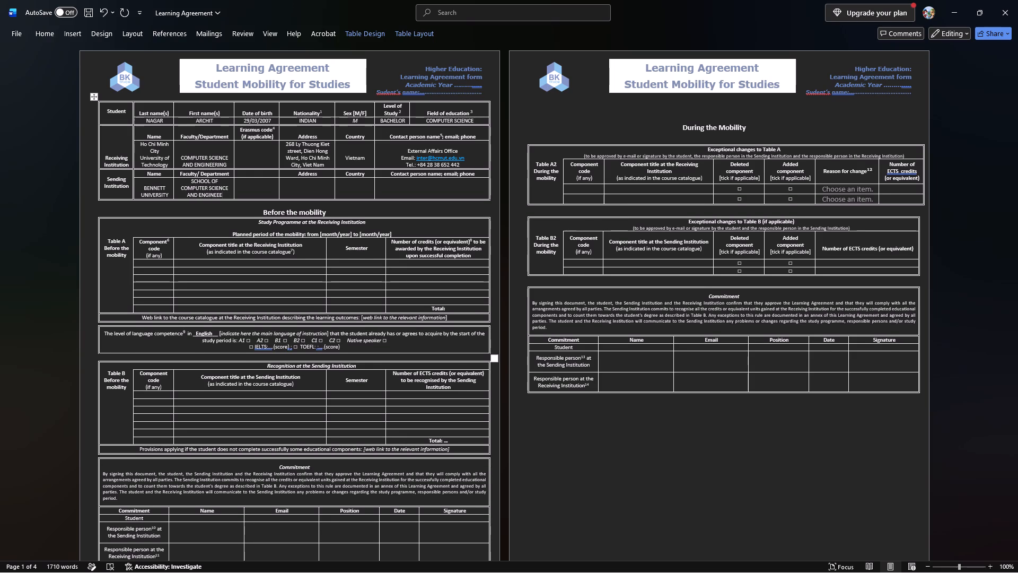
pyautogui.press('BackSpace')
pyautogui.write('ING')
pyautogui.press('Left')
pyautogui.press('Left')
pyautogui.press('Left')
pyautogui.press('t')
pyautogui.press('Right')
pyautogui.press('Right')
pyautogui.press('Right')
# Reword the Sending Institution's Faculty/Department by removing AND after SCIENCE and adding AND TECHNOLOGY at the end.
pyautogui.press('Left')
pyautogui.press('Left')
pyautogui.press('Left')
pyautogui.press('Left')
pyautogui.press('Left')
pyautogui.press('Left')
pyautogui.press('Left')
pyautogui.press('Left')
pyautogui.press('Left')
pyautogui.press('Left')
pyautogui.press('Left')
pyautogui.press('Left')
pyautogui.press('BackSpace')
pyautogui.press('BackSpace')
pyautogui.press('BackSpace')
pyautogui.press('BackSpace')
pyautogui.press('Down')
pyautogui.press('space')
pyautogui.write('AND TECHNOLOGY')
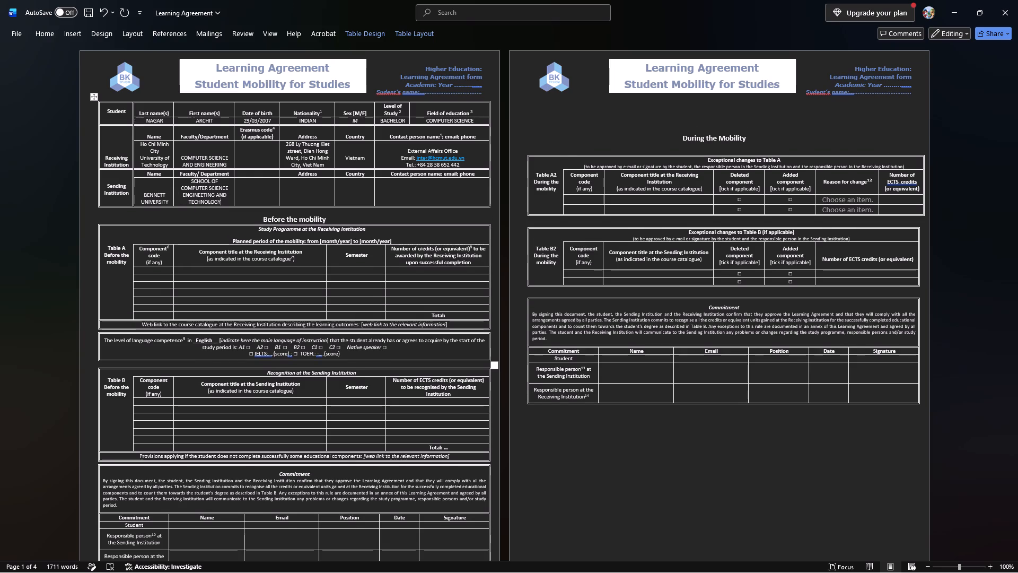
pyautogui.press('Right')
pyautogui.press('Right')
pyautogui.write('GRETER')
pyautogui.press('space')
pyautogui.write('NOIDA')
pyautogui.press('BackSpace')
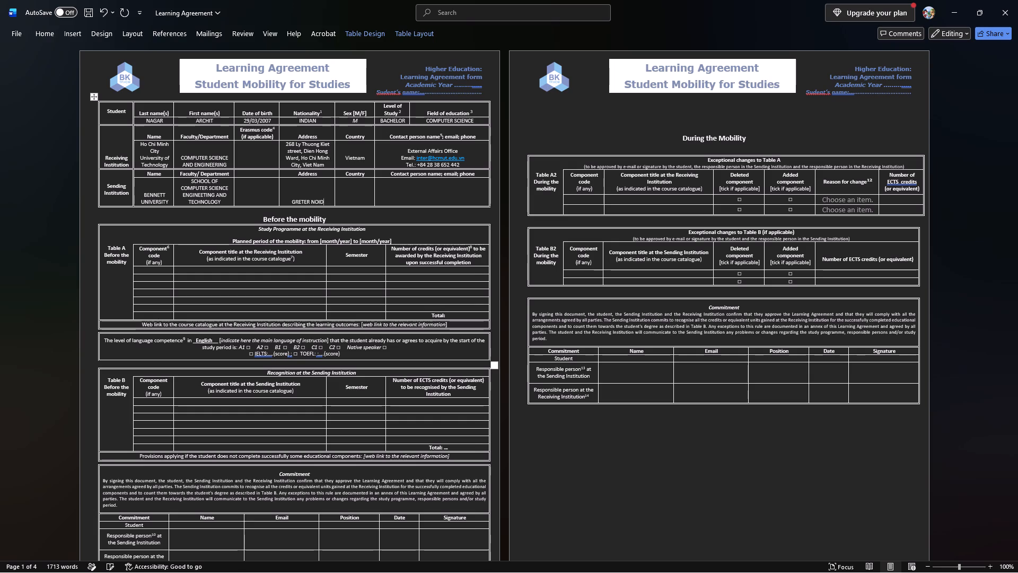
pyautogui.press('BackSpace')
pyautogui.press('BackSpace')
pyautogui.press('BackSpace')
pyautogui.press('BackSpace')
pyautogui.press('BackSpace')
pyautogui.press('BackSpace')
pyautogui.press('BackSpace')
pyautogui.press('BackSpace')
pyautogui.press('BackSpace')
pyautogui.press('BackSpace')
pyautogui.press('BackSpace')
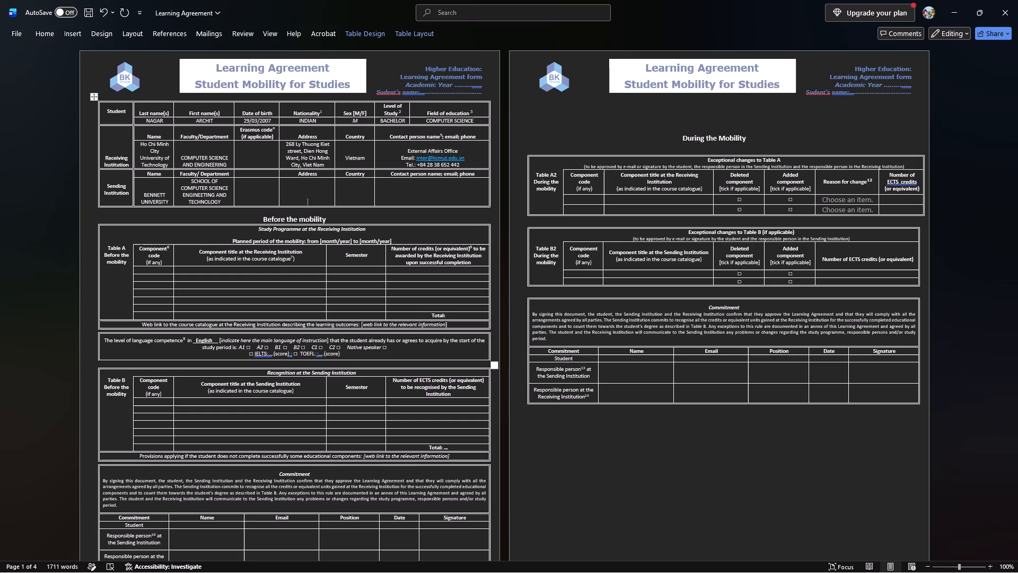
# Enter the university's full address as the Sending Institution's Address, including plot number, zone, city, postcode, state and country.
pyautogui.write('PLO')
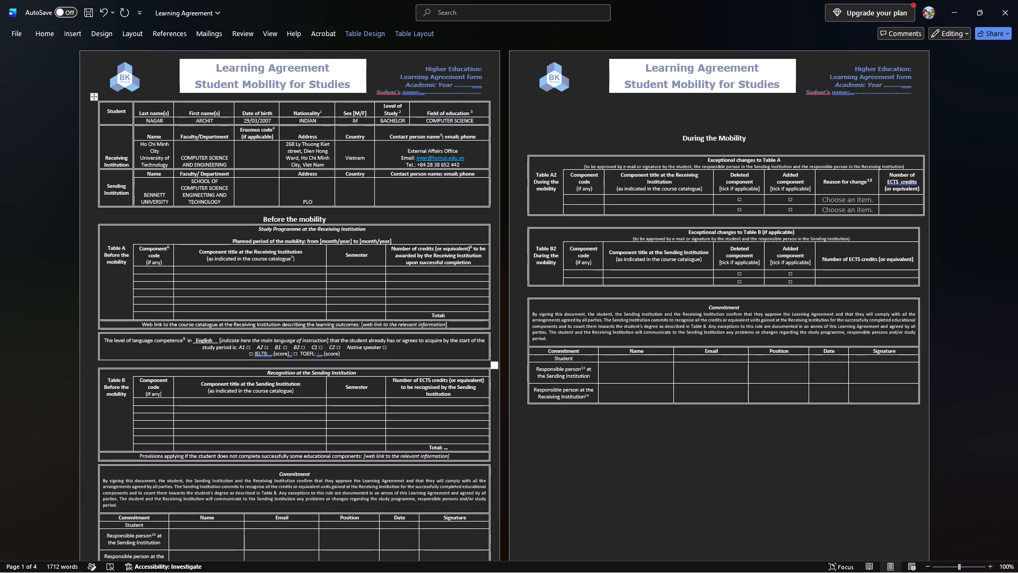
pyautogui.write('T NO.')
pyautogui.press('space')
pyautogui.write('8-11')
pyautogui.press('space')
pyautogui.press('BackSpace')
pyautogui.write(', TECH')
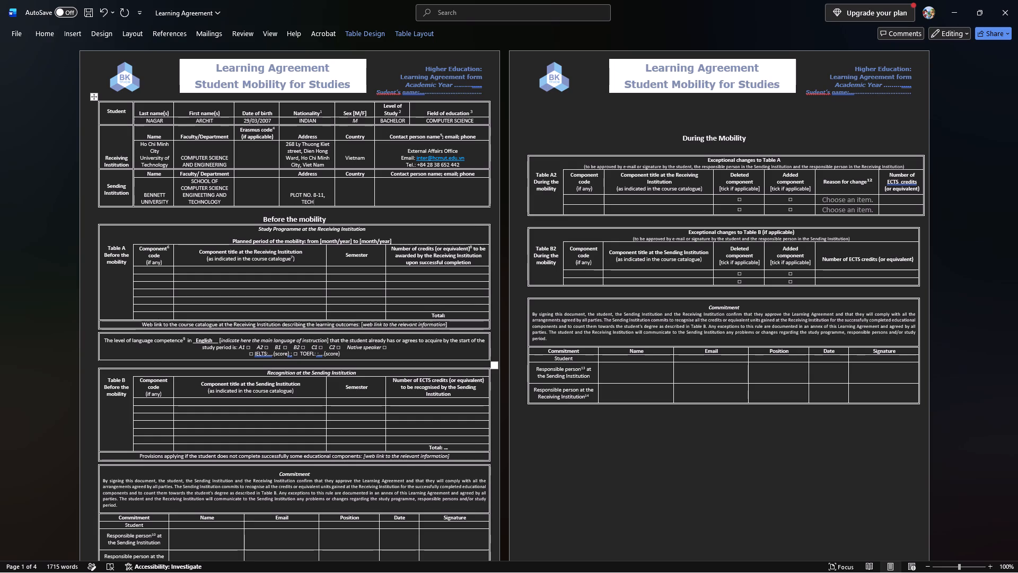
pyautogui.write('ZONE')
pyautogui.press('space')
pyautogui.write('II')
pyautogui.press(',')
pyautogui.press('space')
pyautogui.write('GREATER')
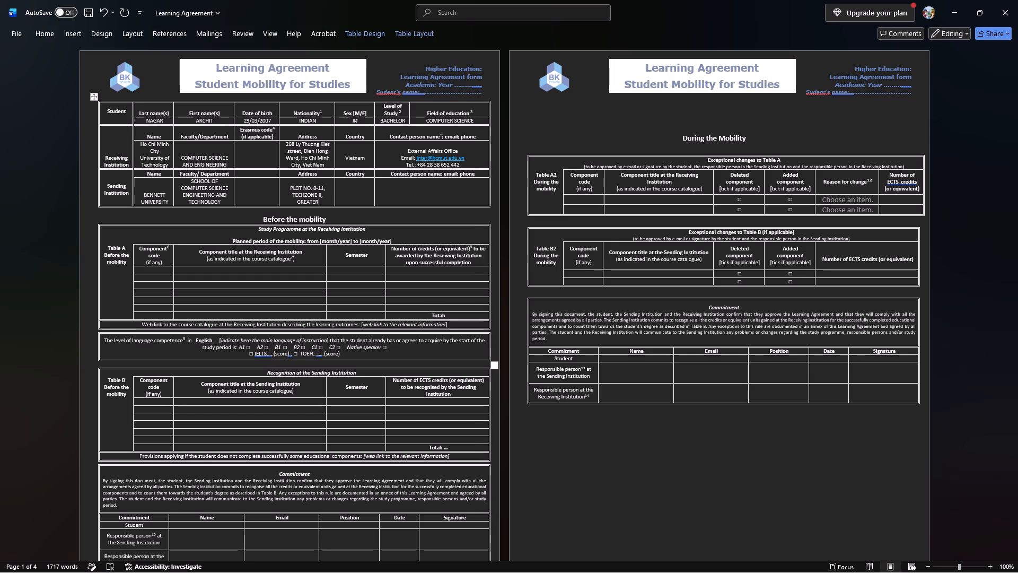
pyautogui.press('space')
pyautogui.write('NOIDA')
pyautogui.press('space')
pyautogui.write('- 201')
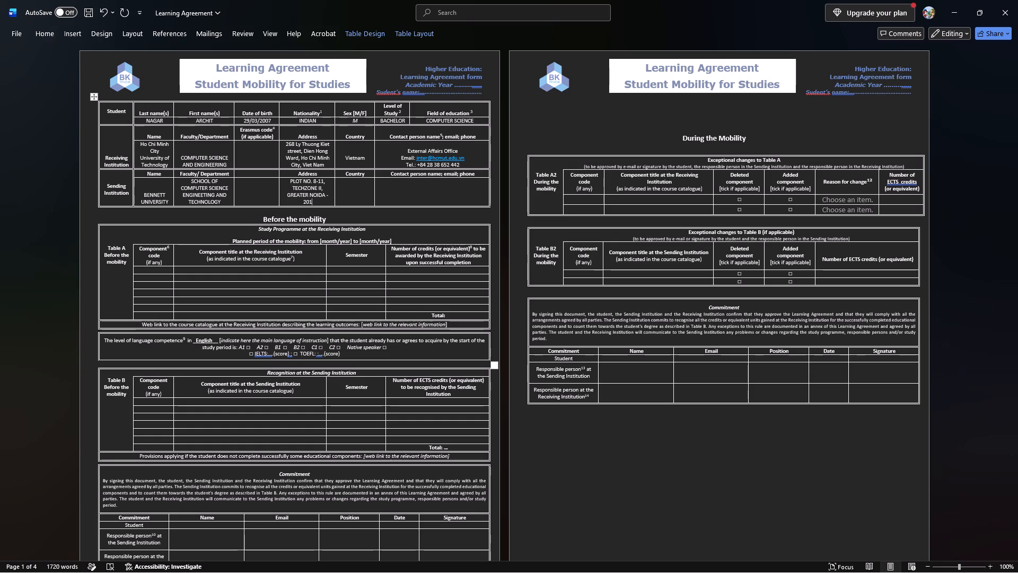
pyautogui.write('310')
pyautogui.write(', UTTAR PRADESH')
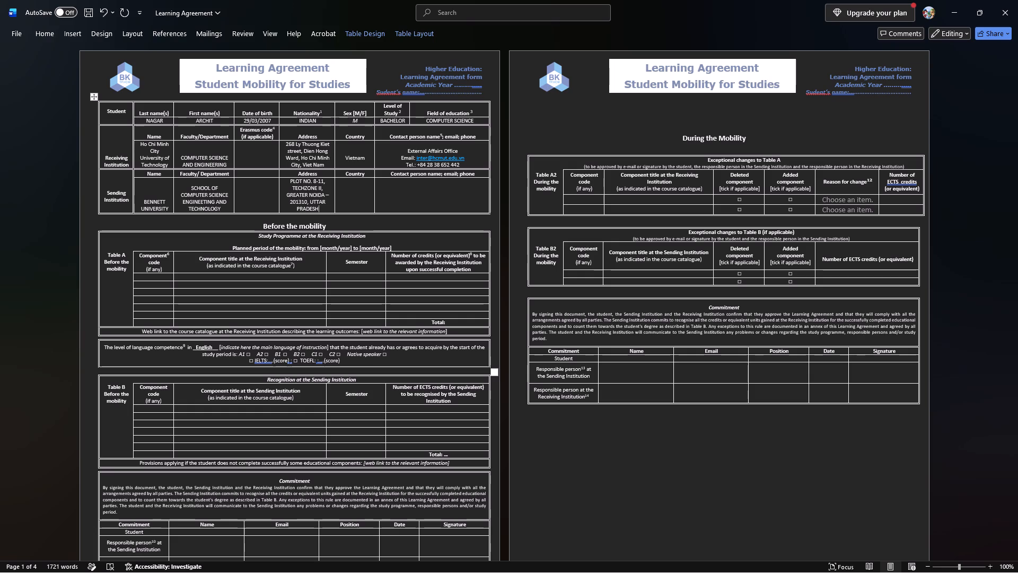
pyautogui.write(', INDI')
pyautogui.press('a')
# Enter INDIA as the Sending Institution's Country.
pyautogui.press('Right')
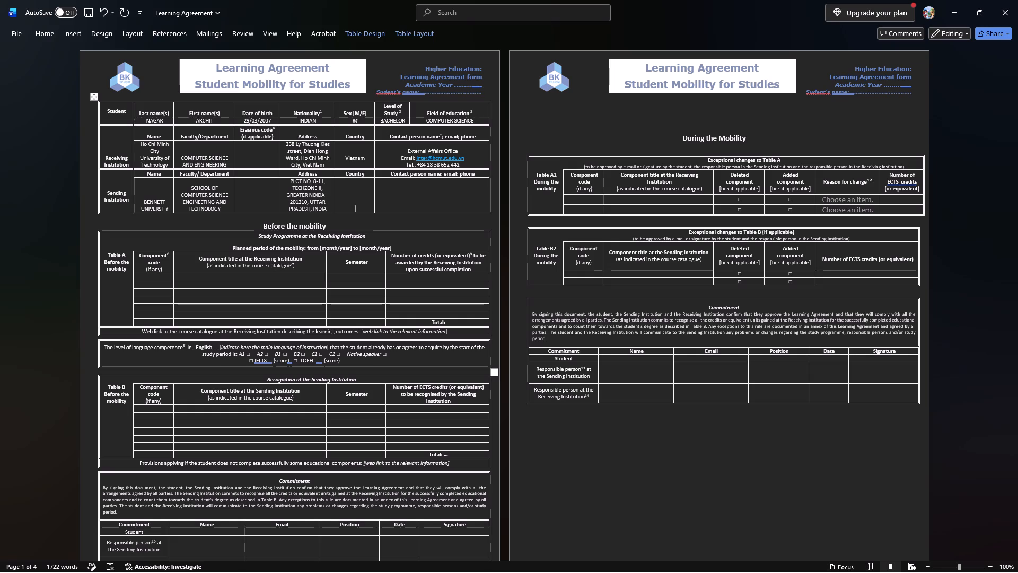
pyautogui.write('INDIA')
# Switch from the Learning Agreement document to the HCMUT exchange acceptance email in Outlook in the Edge browser.
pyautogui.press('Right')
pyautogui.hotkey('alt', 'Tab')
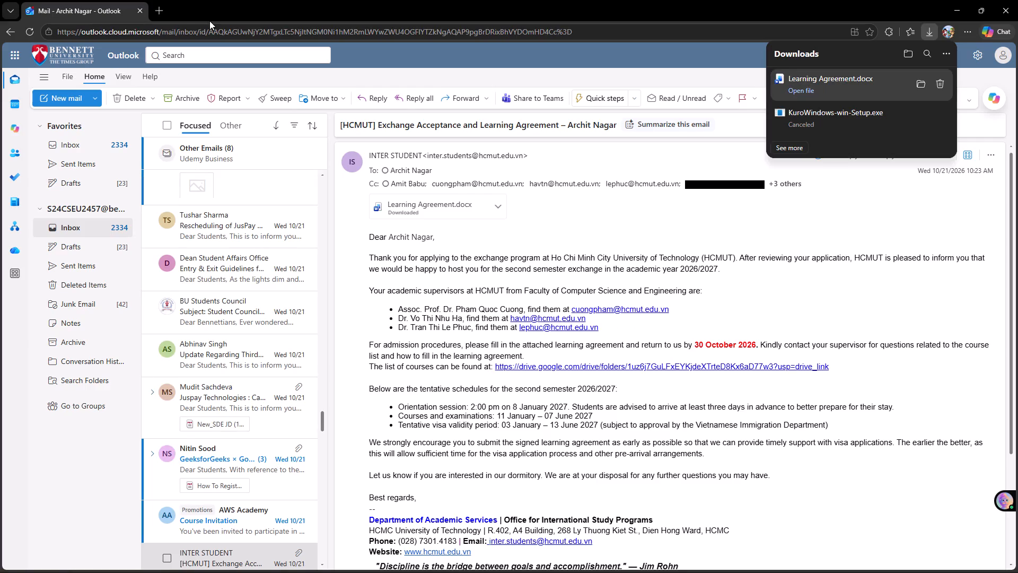
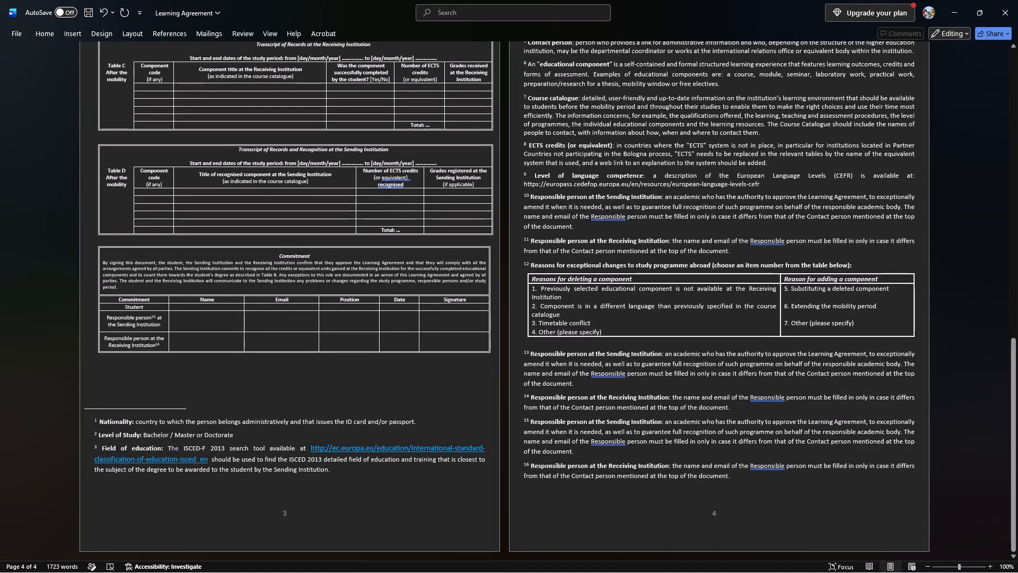
# Review the After the Mobility tables and the explanatory notes on responsible persons, including note 13, and return to the first page.
pyautogui.scroll(1, 667, 383)
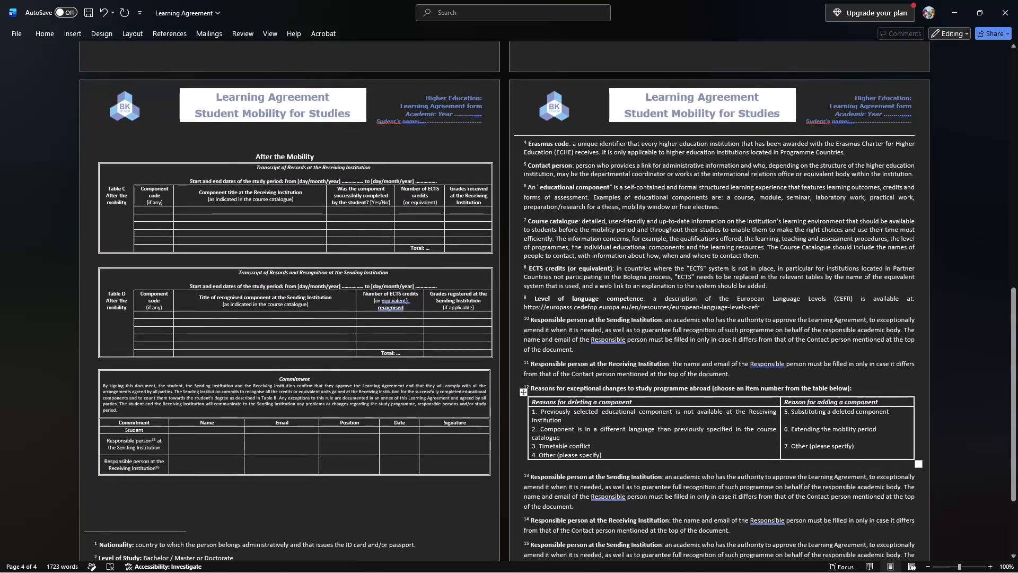
pyautogui.scroll(-2, 655, 361)
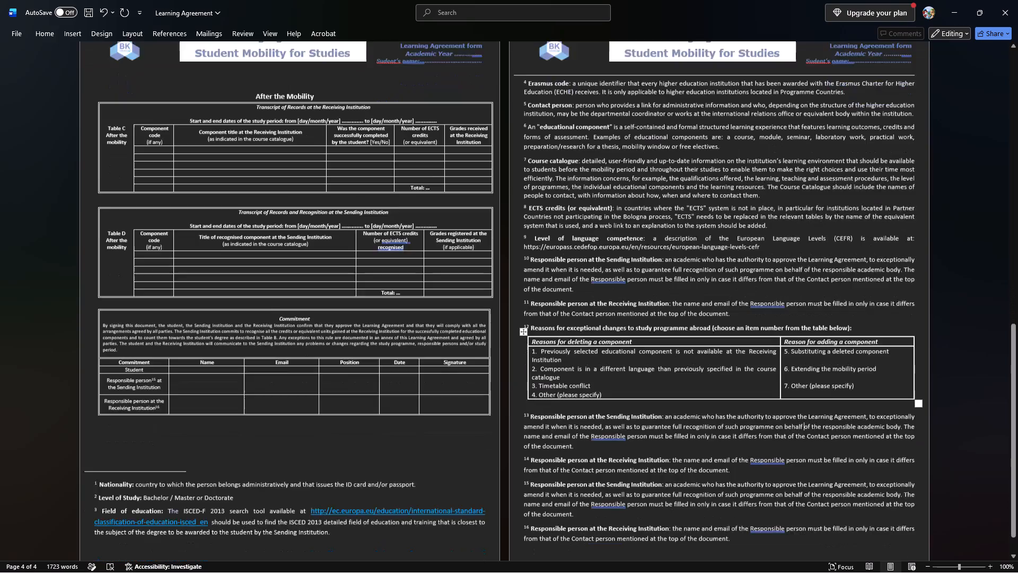
pyautogui.scroll(-1, 655, 361)
pyautogui.tripleClick(655, 361)
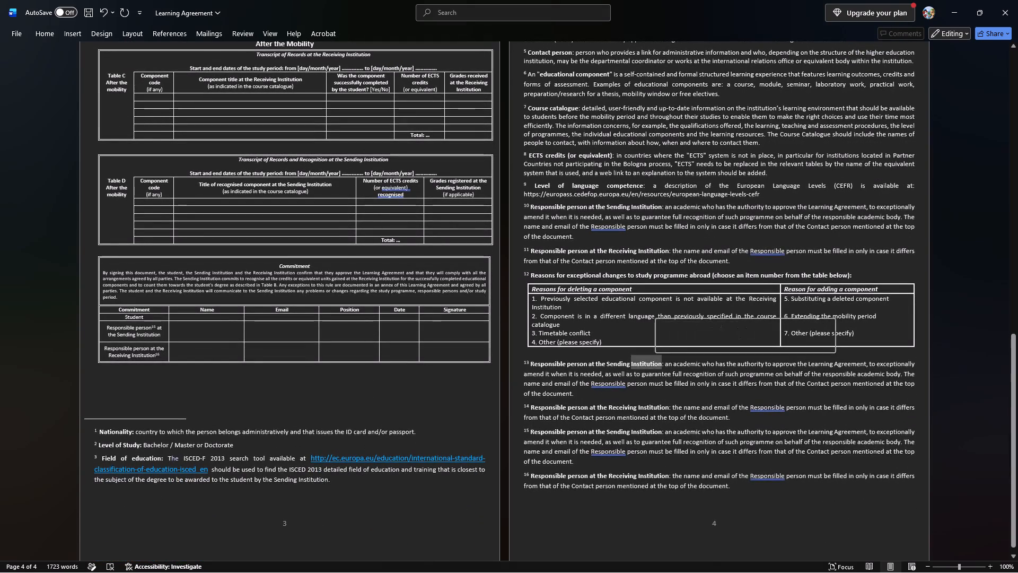
pyautogui.doubleClick(655, 361)
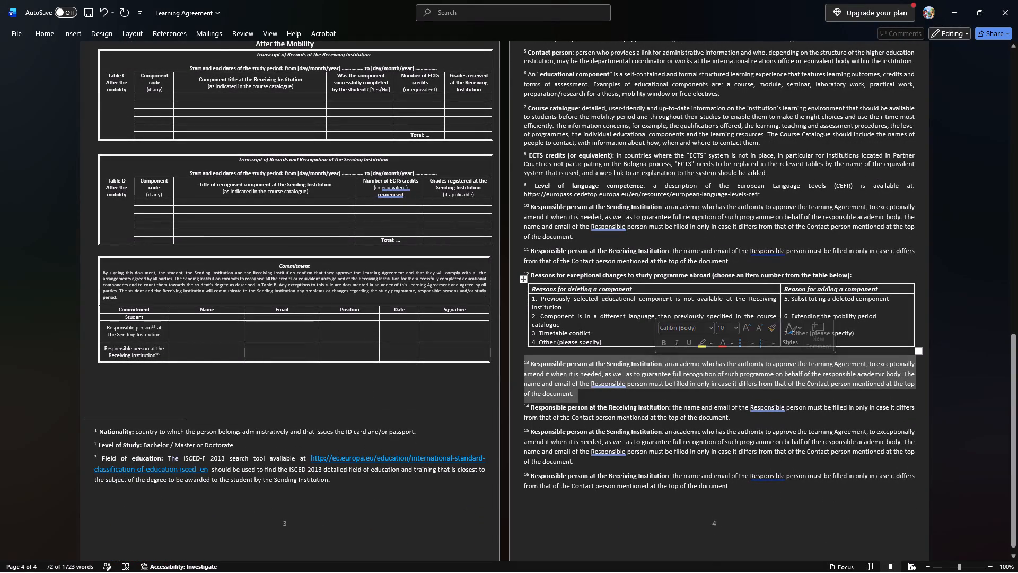
pyautogui.click(599, 203)
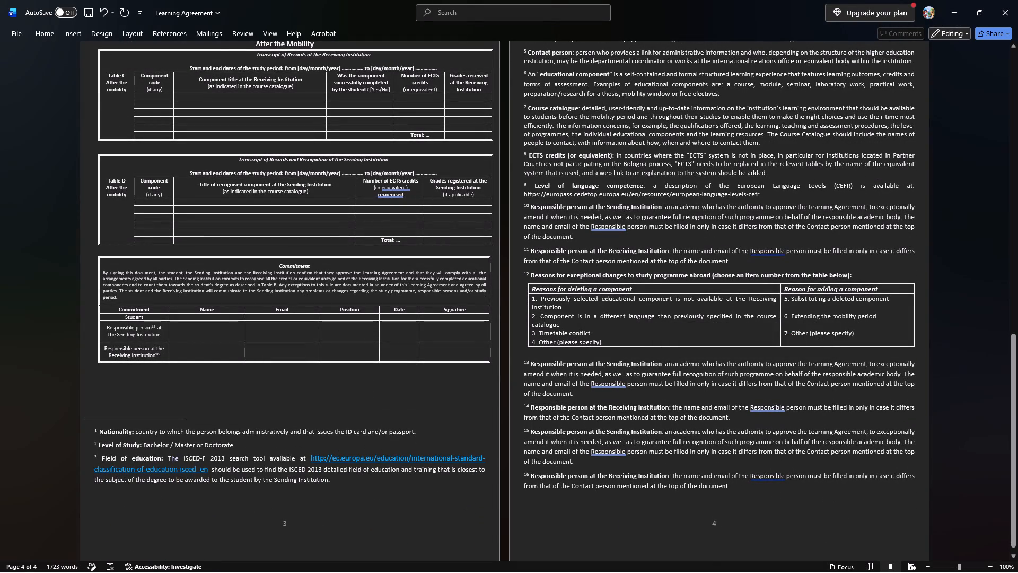
pyautogui.scroll(10, 645, 491)
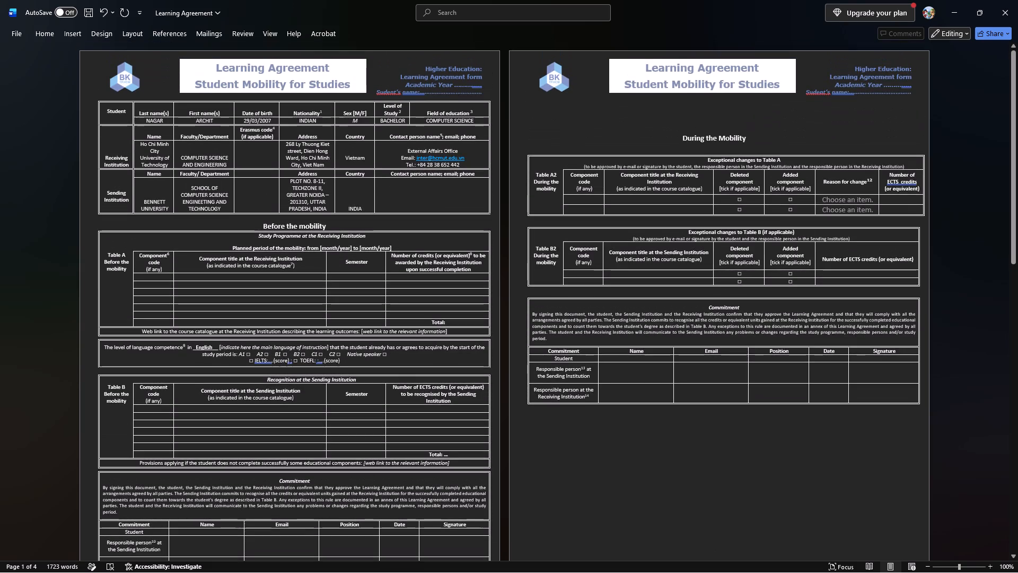
pyautogui.scroll(-9, 645, 491)
pyautogui.scroll(1, 645, 491)
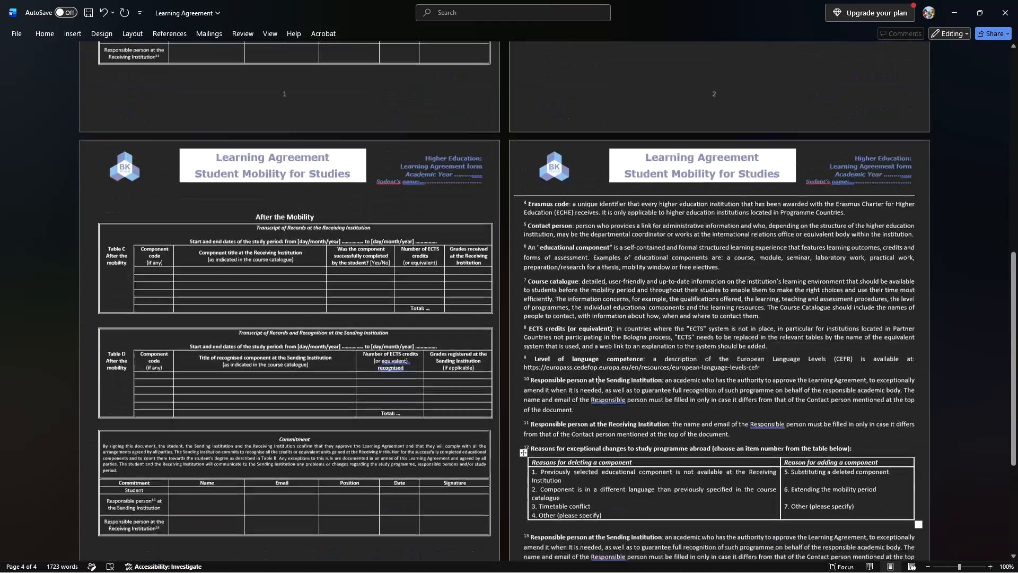
pyautogui.scroll(1, 645, 491)
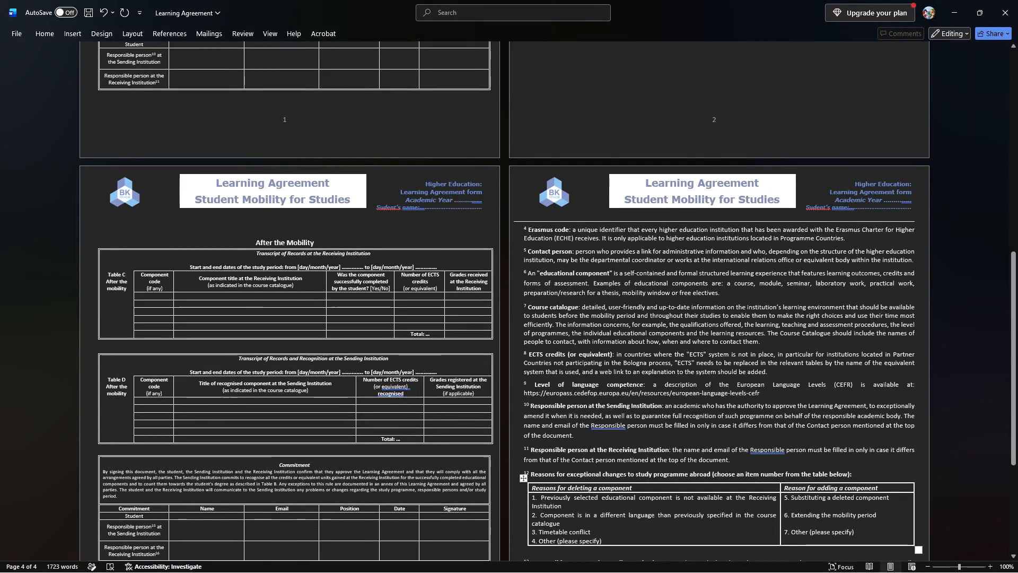
pyautogui.scroll(3, 651, 310)
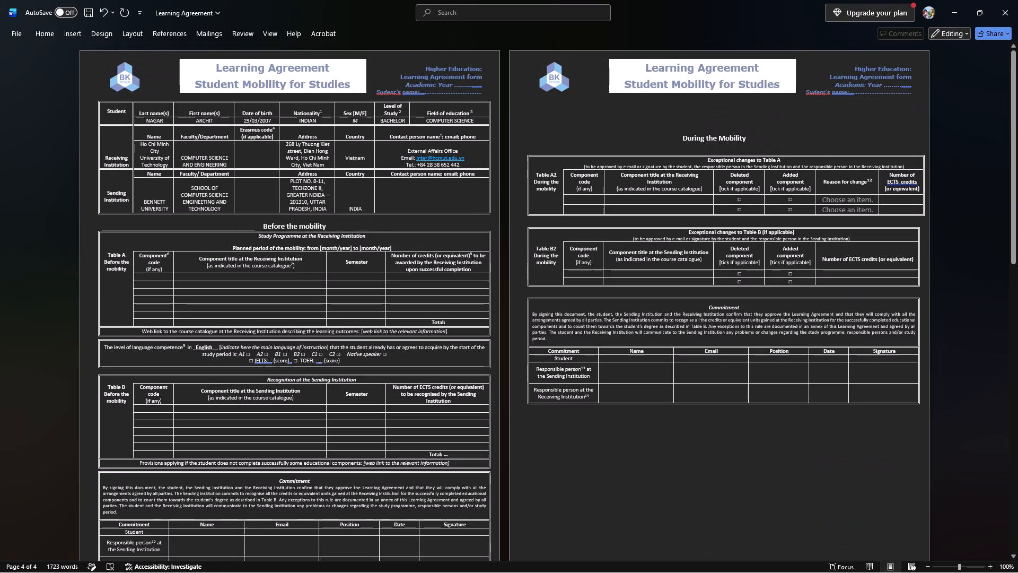
# Try to open the Academic Year line in the first page's header for editing.
pyautogui.click(467, 83)
pyautogui.click(454, 75)
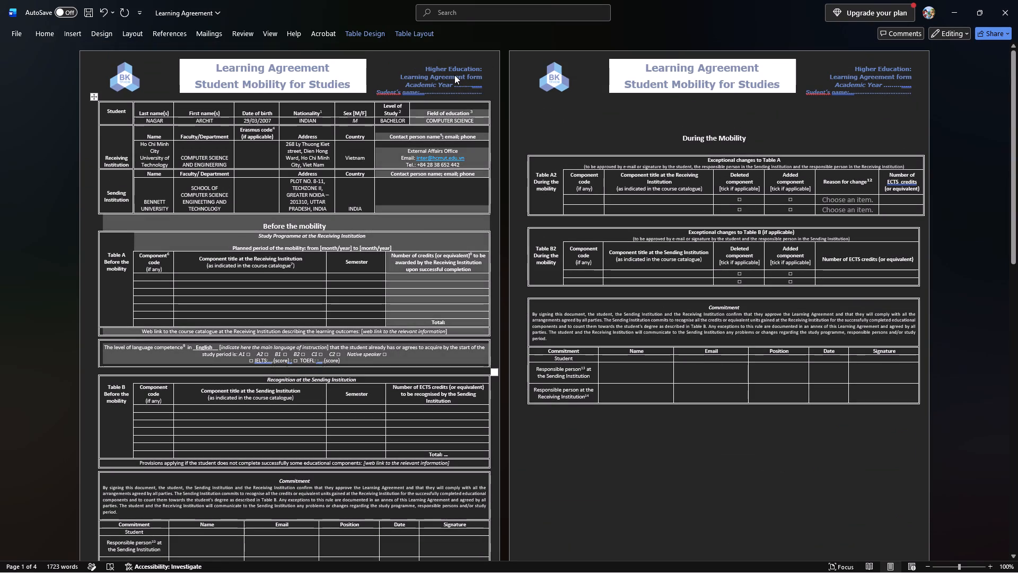
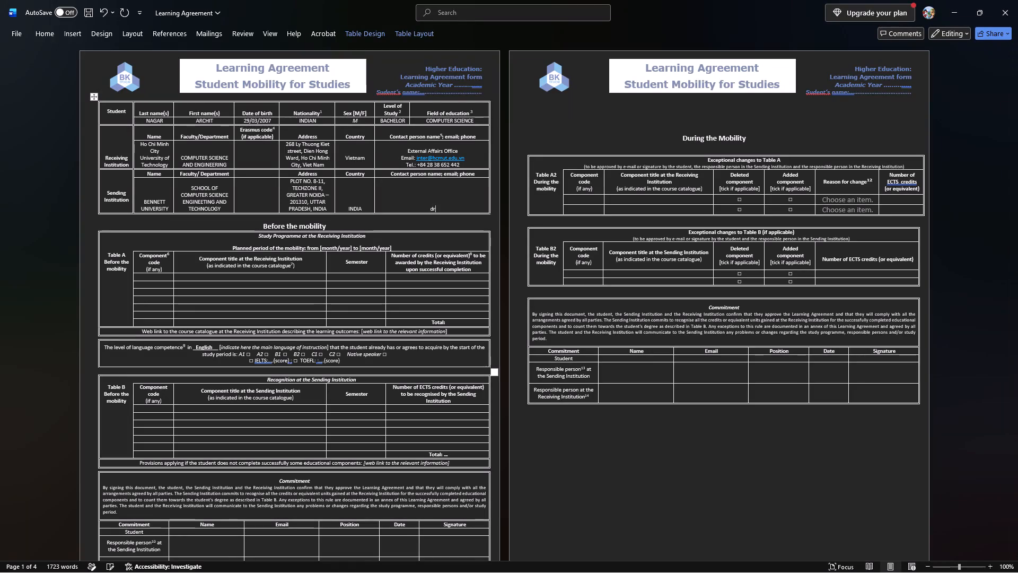
# Enter the sending institution's contact person name in capitals, starting with the title DR., in the Sending Institution row.
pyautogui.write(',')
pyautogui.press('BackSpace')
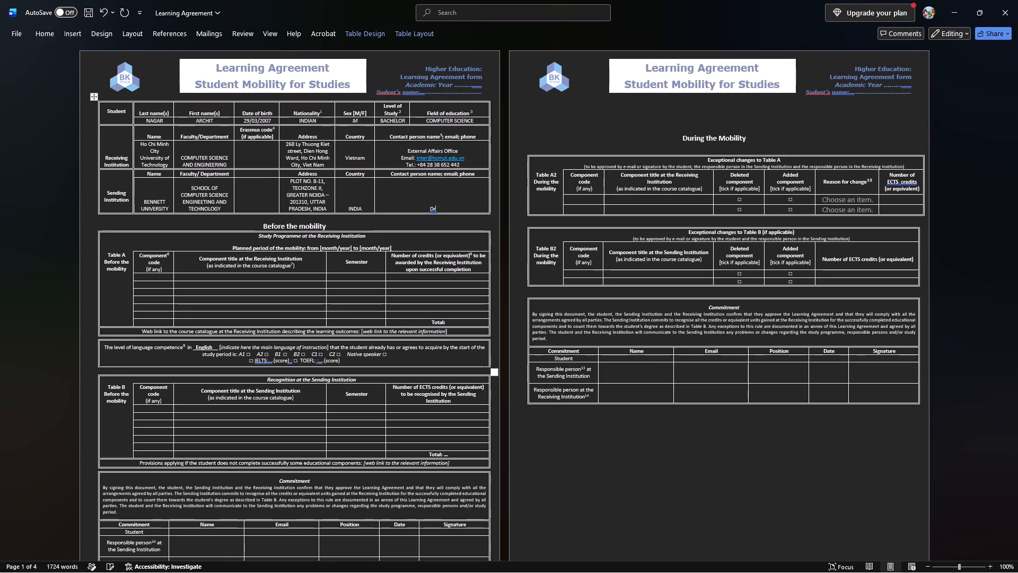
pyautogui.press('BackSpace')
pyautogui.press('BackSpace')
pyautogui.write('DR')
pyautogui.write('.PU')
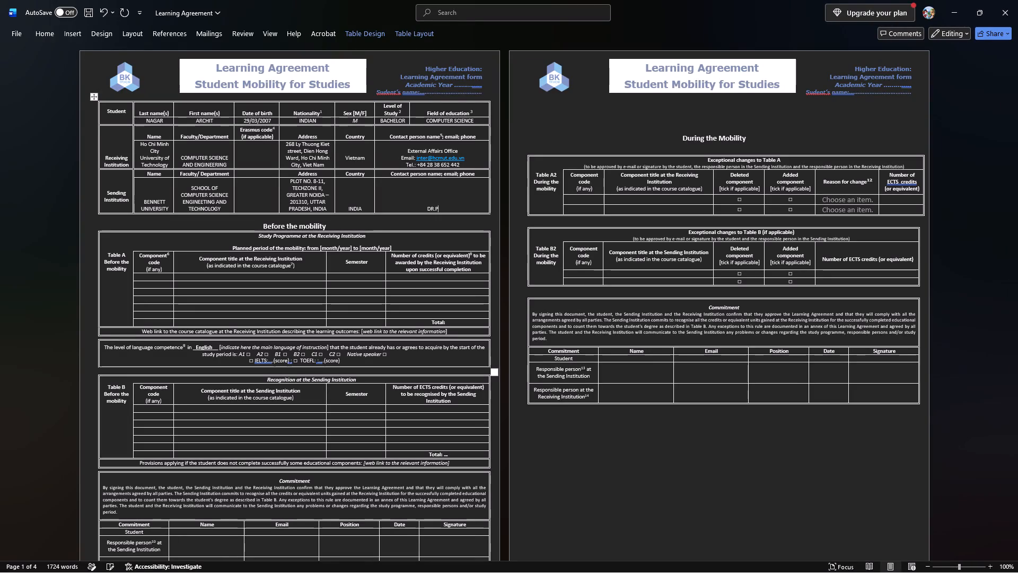
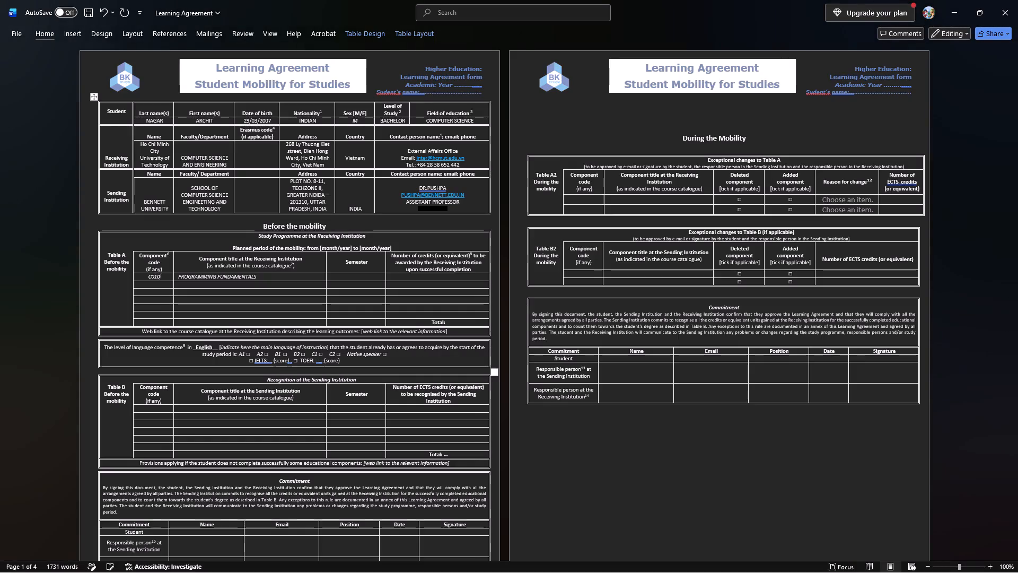
# Extend the component code for PROGRAMMING FUNDAMENTALS in Table A with the digit 2, making it C0102.
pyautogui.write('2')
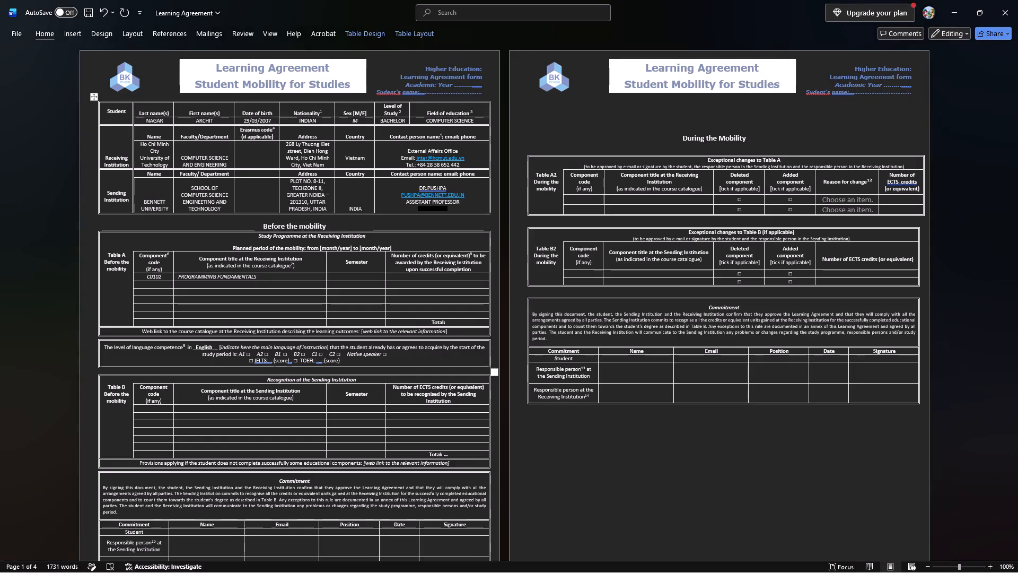
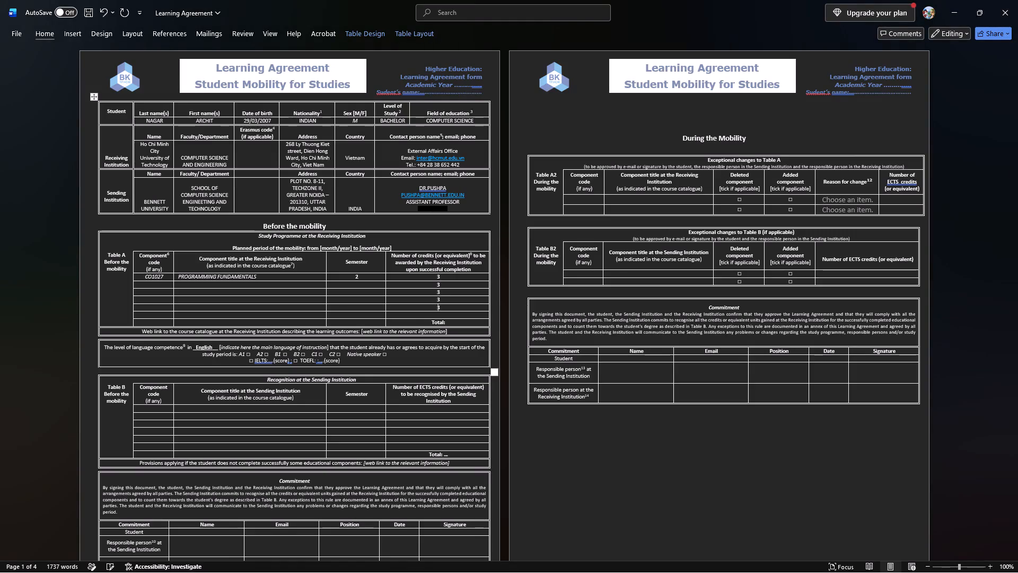
# Enter 2 as the Semester in Table A's second through fifth course rows, correcting any mistyped values.
pyautogui.press('Left')
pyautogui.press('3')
pyautogui.press('Up')
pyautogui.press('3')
pyautogui.press('Up')
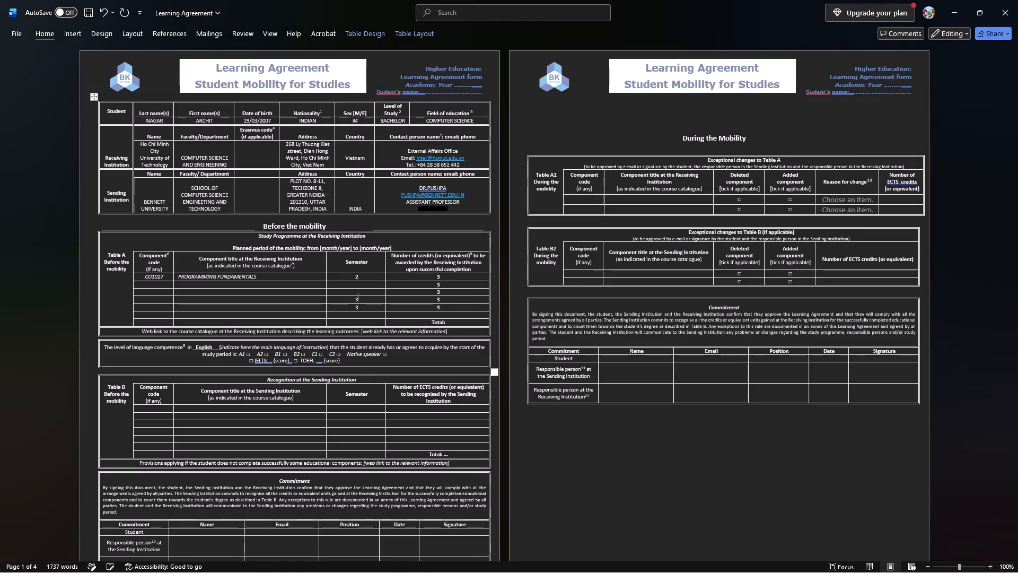
pyautogui.press('Down')
pyautogui.press('Down')
pyautogui.press('BackSpace')
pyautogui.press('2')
pyautogui.press('Up')
pyautogui.press('BackSpace')
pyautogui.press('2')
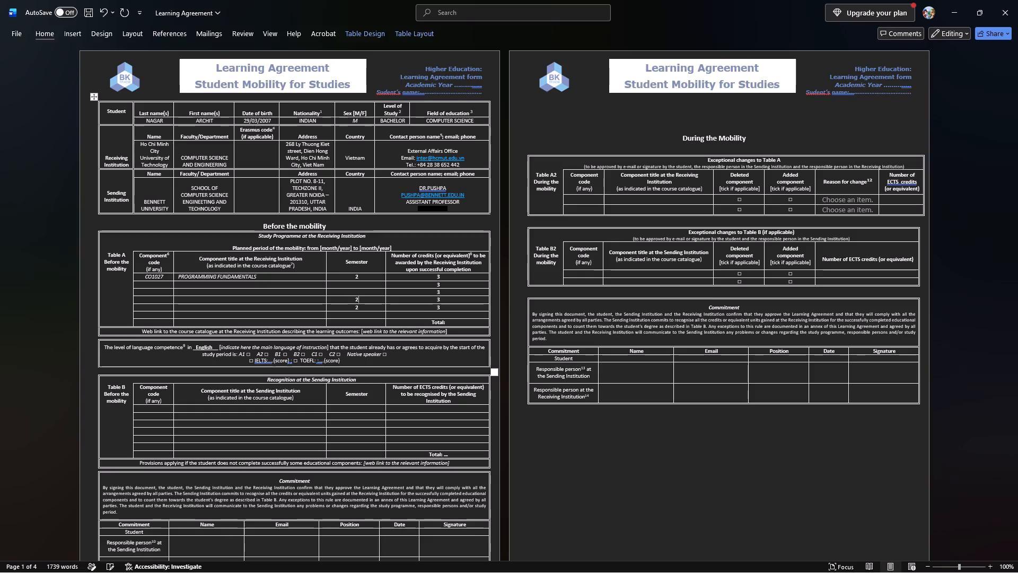
pyautogui.press('Up')
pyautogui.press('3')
pyautogui.press('BackSpace')
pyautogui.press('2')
pyautogui.press('Up')
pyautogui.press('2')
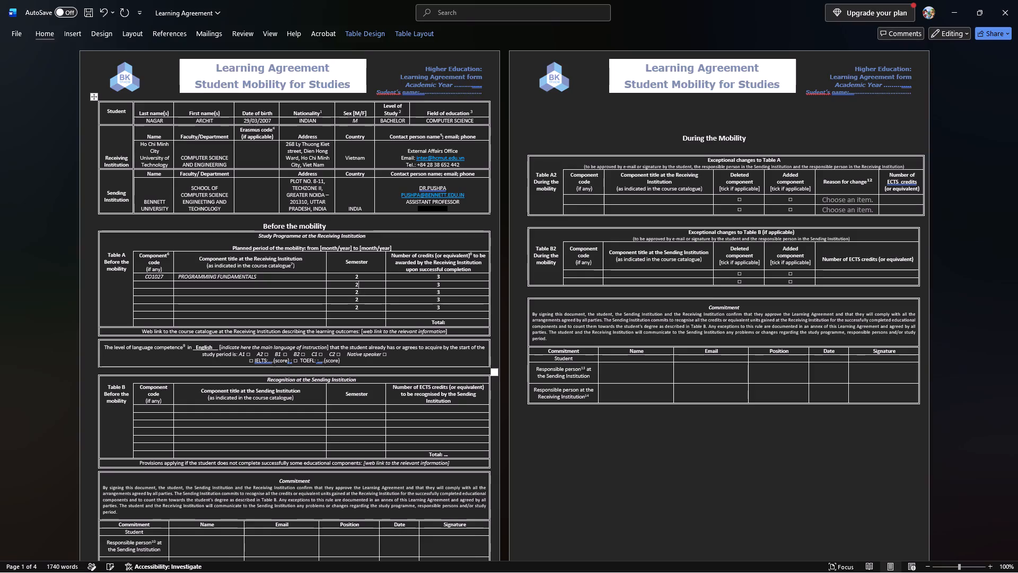
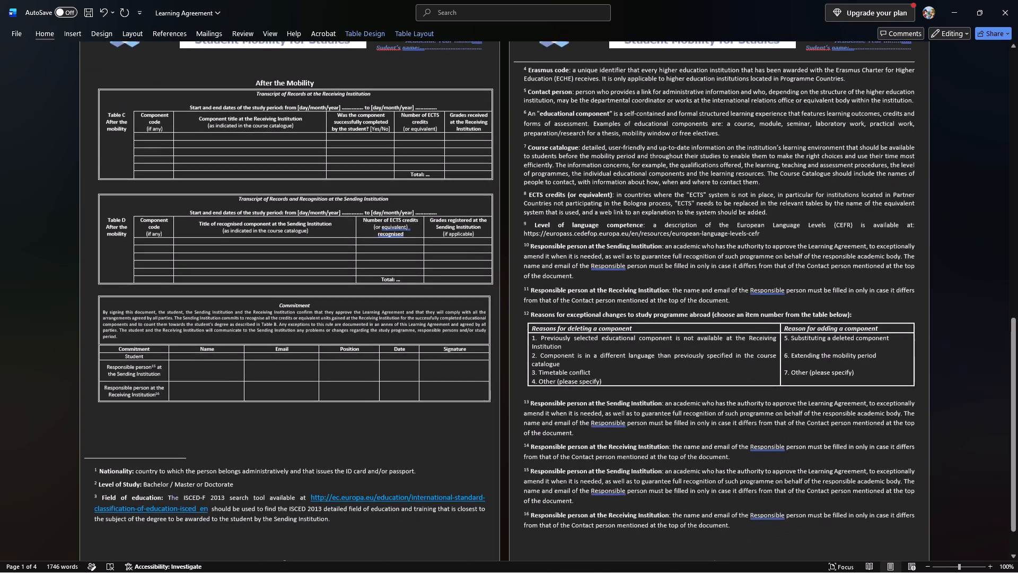
# Review the After the Mobility tables and explanatory notes on the last two pages, and return to the first page's Before the mobility tables.
pyautogui.scroll(-1, 711, 463)
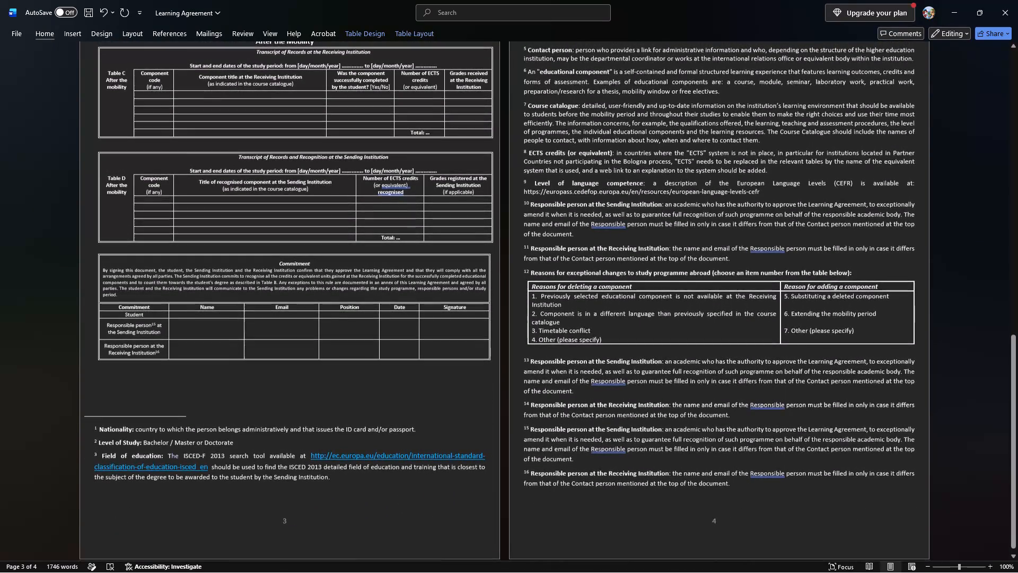
pyautogui.scroll(-1, 711, 463)
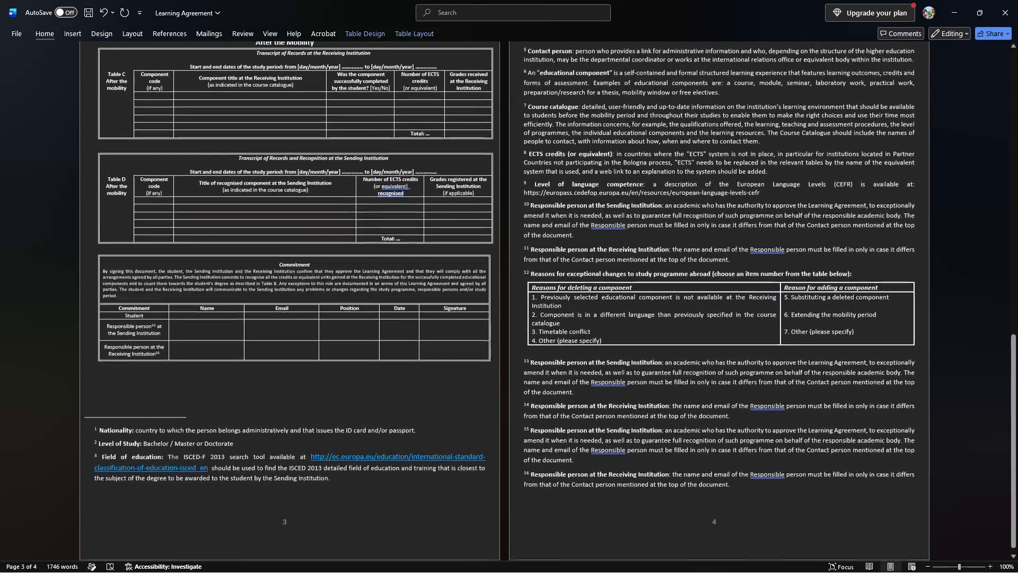
pyautogui.scroll(-1, 711, 463)
pyautogui.scroll(2, 711, 463)
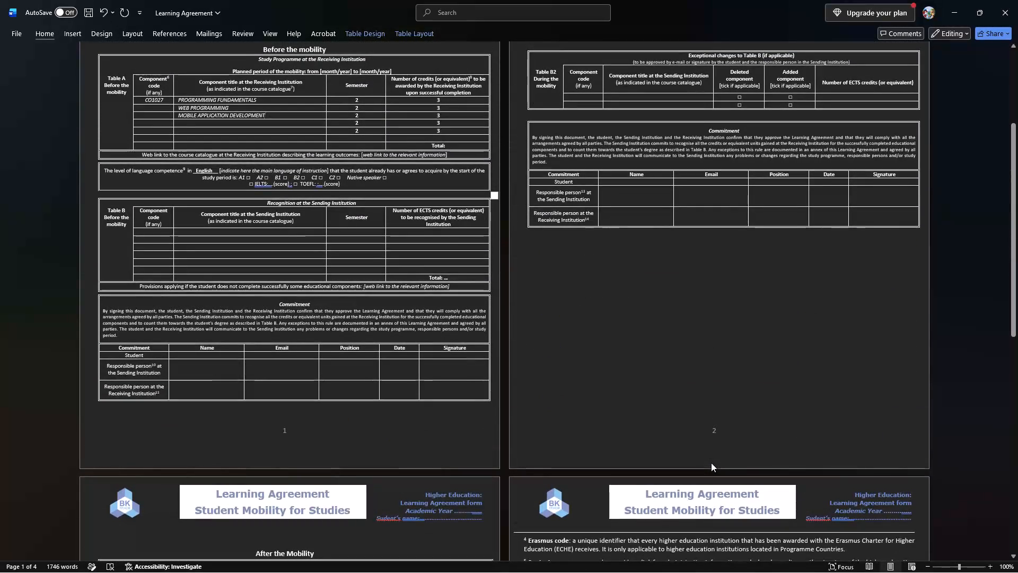
pyautogui.scroll(-4, 711, 452)
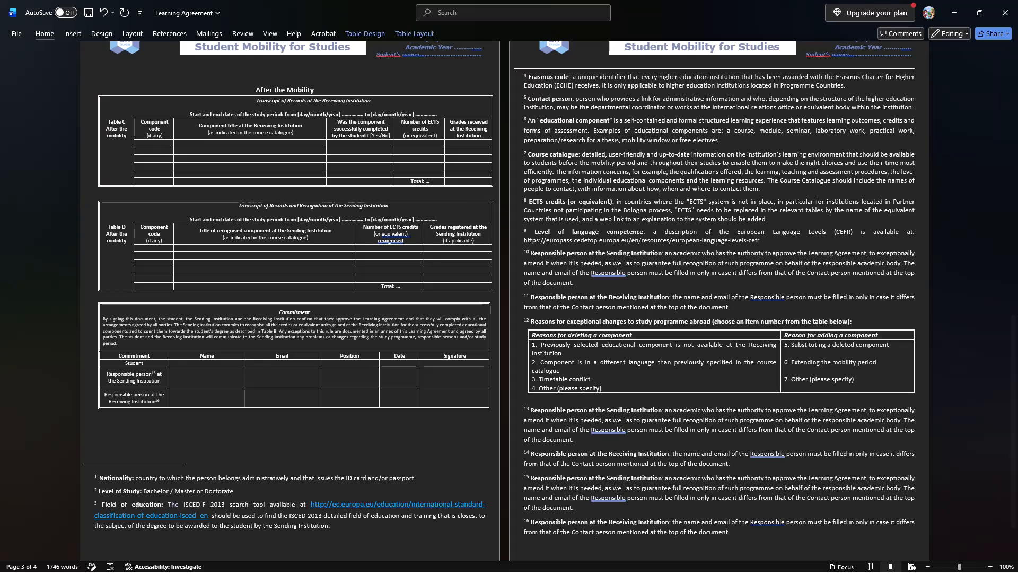
pyautogui.scroll(4, 711, 452)
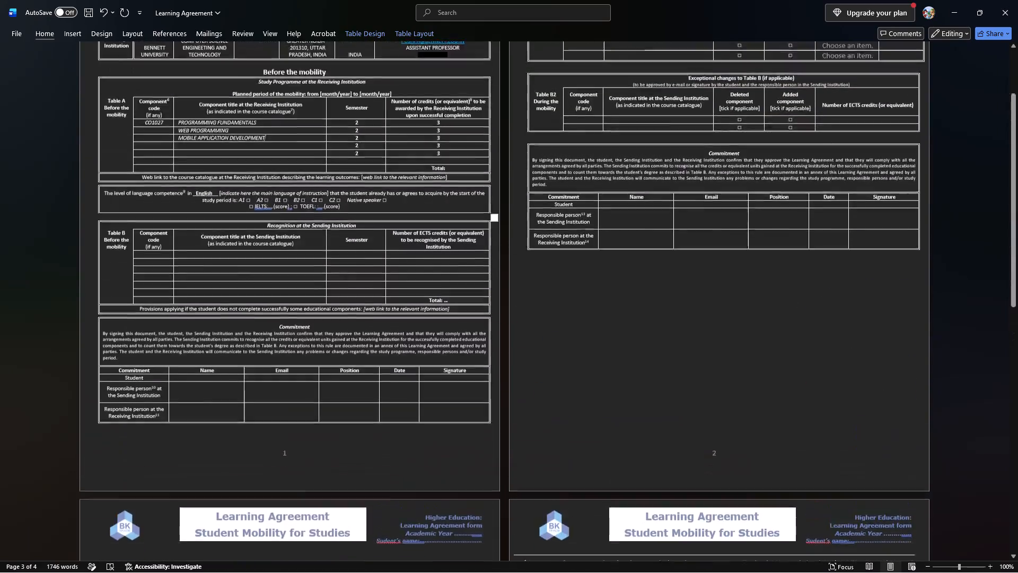
pyautogui.scroll(1, 711, 452)
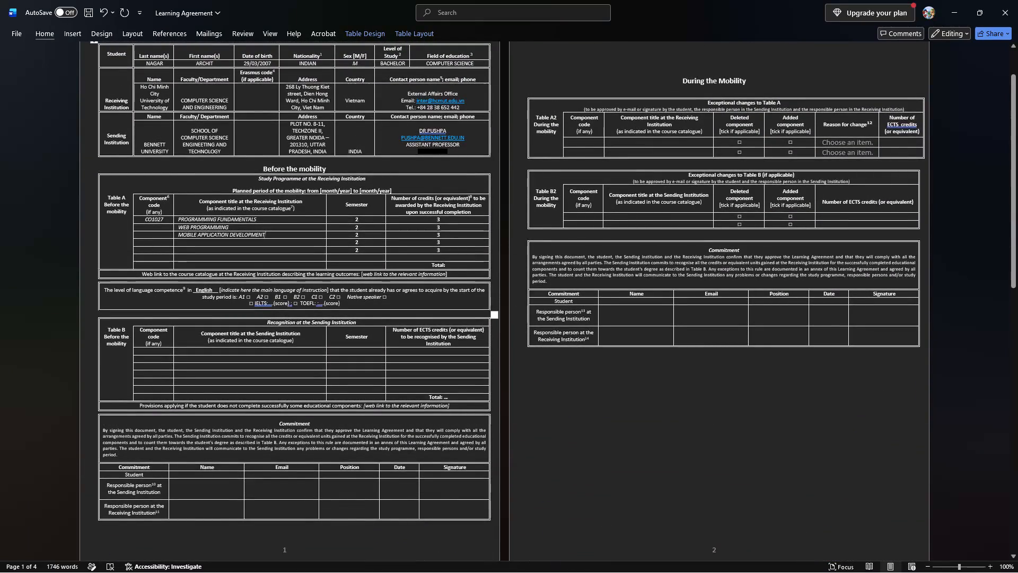
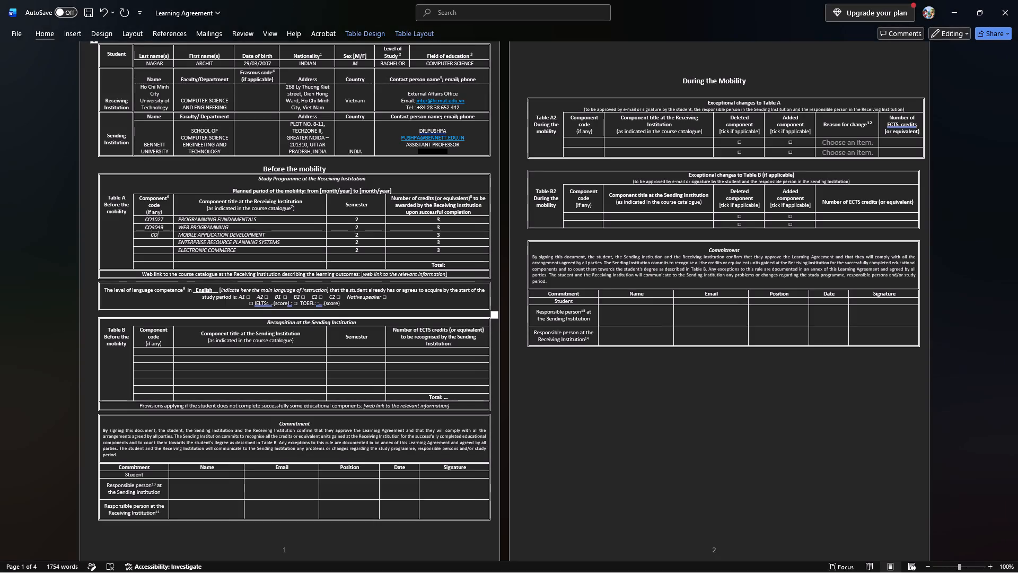
# Complete the component code for MOBILE APPLICATION DEVELOPMENT in Table A as CO3043.
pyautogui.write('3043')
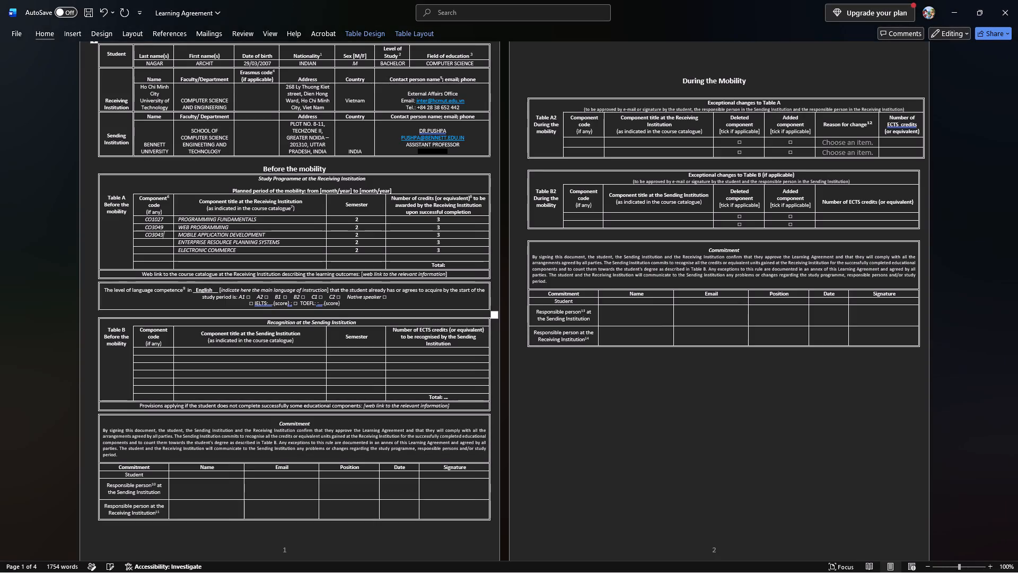
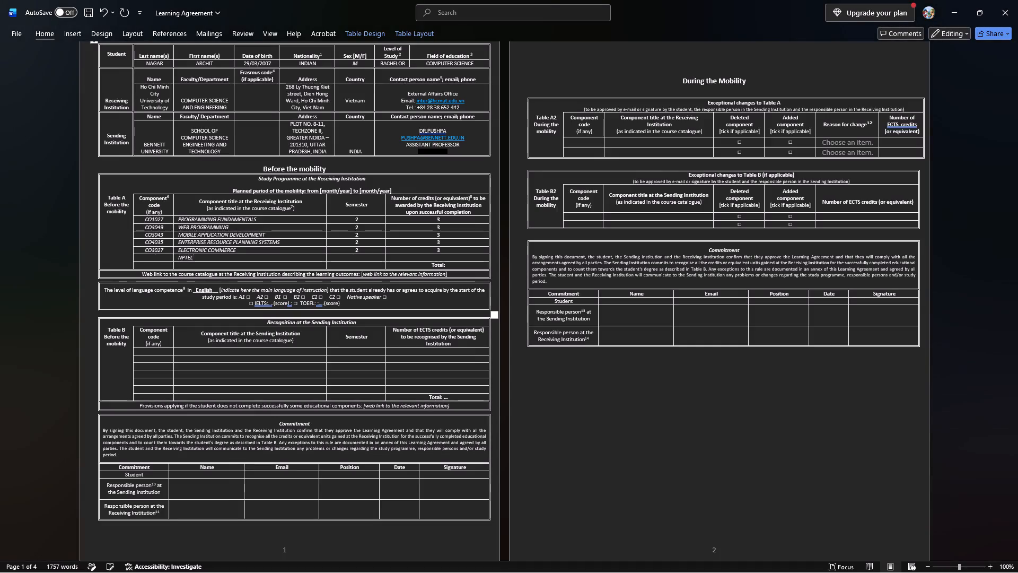
# Enter semester 2 and 3 credits for the NPTEL row of Table A.
pyautogui.press('Right')
pyautogui.press('Right')
pyautogui.press('Left')
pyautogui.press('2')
pyautogui.press('Right')
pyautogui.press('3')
# Enter 18 as Table A's credit total, with a space separating it from the Total label.
pyautogui.press('Down')
pyautogui.press('Right')
pyautogui.press('Right')
pyautogui.press('Right')
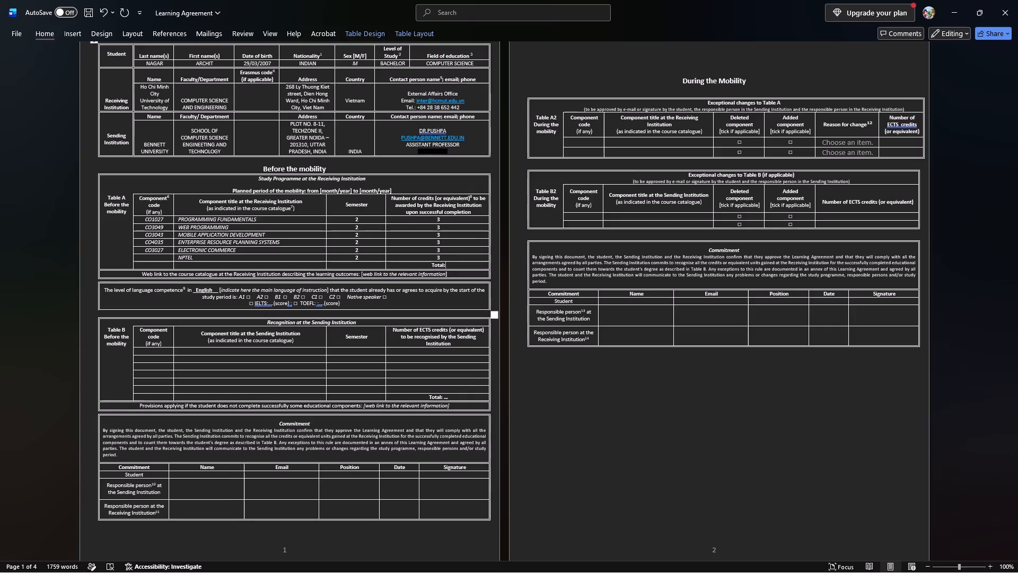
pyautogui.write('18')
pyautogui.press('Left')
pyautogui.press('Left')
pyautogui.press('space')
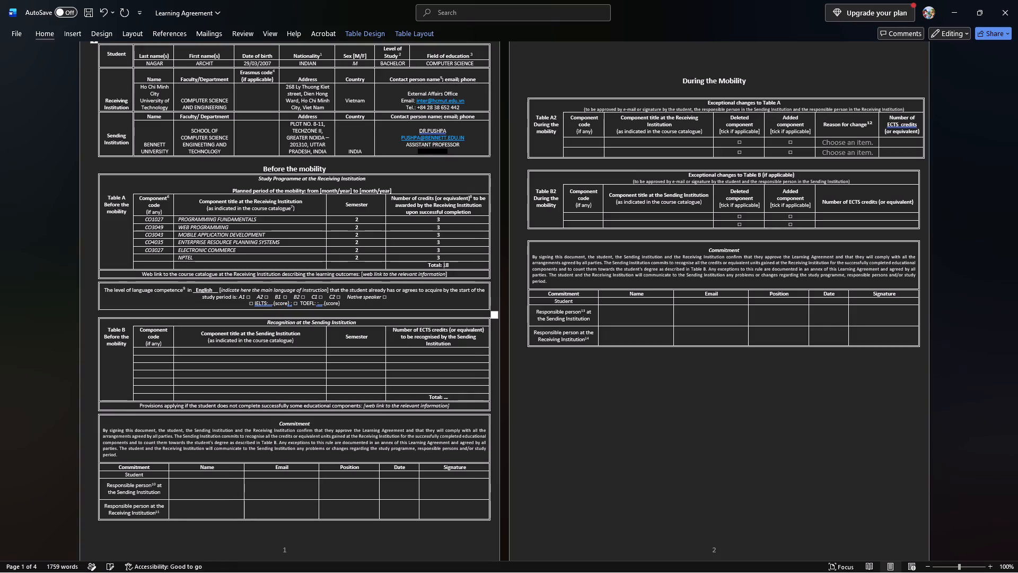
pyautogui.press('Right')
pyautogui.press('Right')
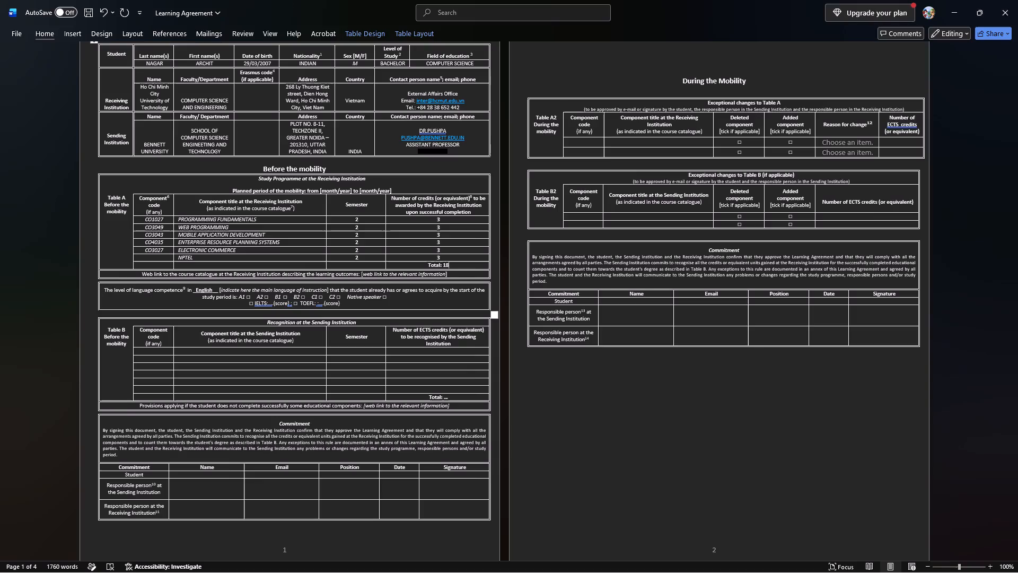
# Place the cursor in the first empty component title cell of Table B for the Sending Institution.
pyautogui.click(196, 350)
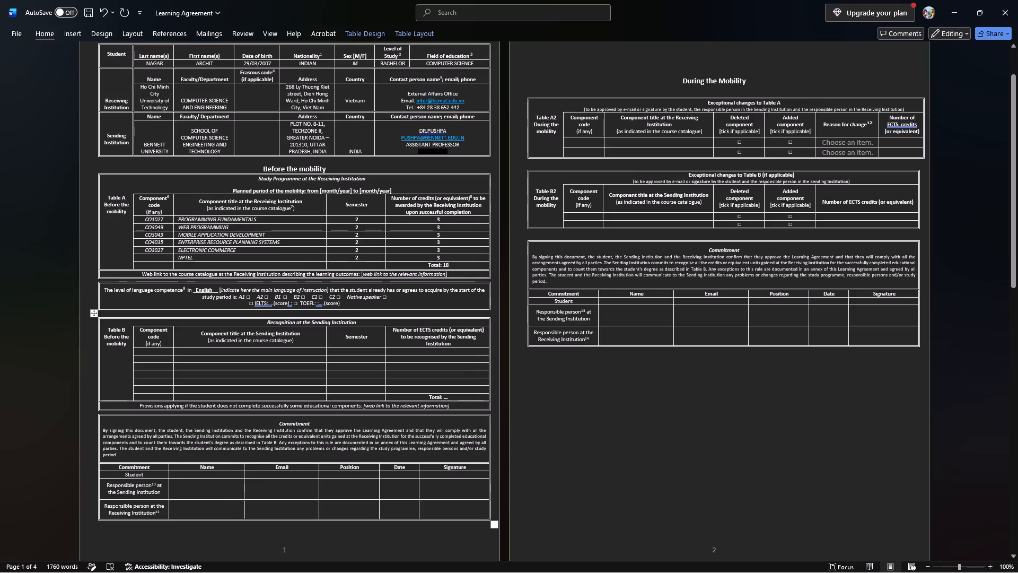
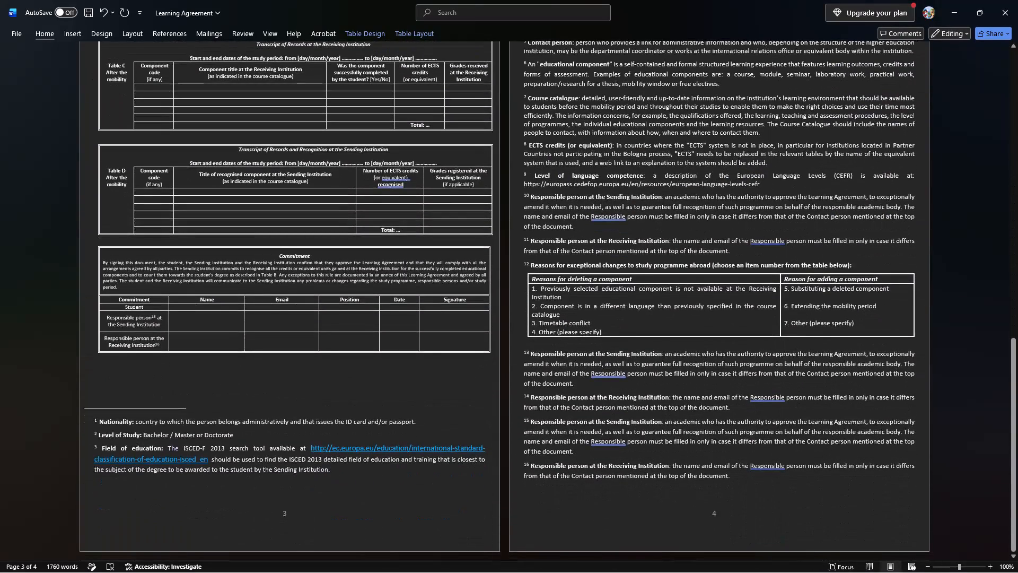
# Review all four pages of the Learning Agreement, checking the filled-in details, component tables, commitment sections and endnotes.
pyautogui.scroll(-1, 872, 429)
pyautogui.moveTo(872, 429); pyautogui.dragTo(815, 417)
pyautogui.scroll(3, 815, 417)
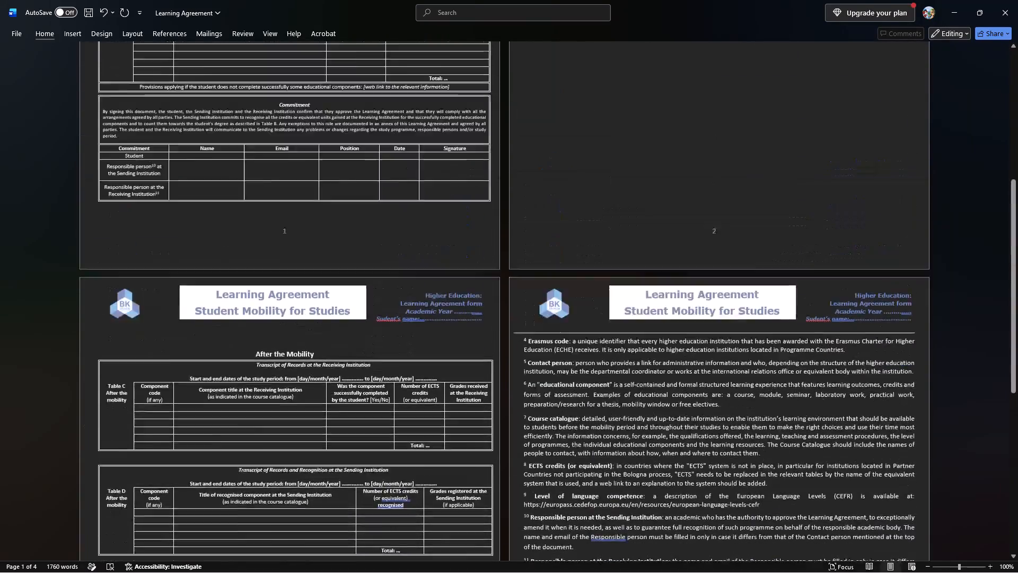
pyautogui.scroll(2, 815, 417)
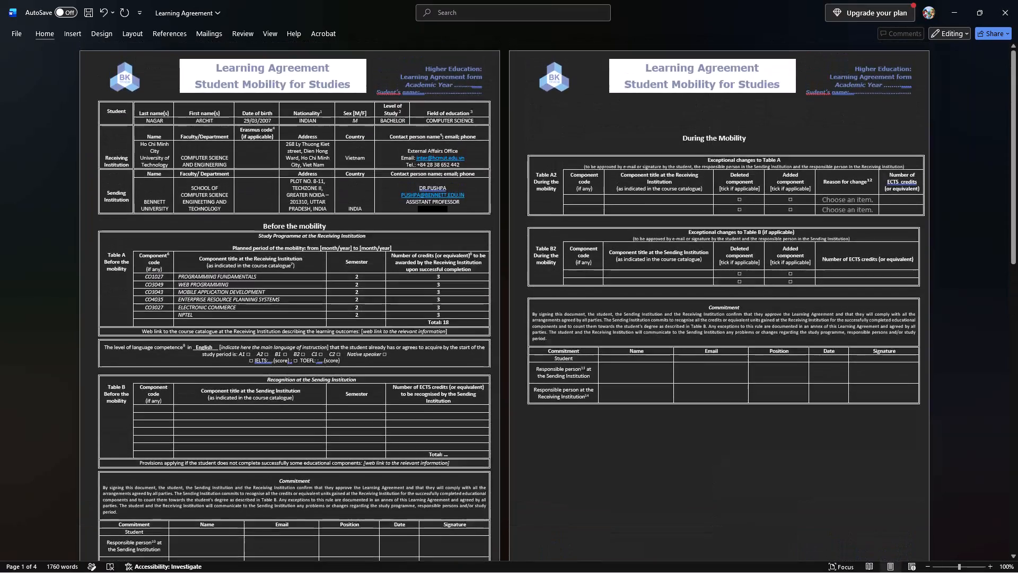
pyautogui.scroll(1, 815, 417)
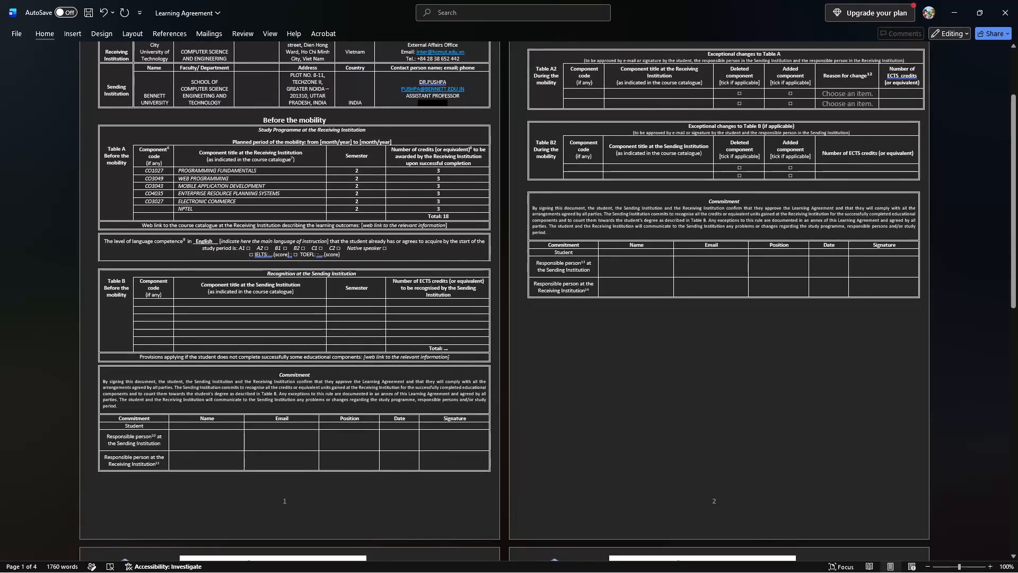
pyautogui.scroll(-2, 926, 403)
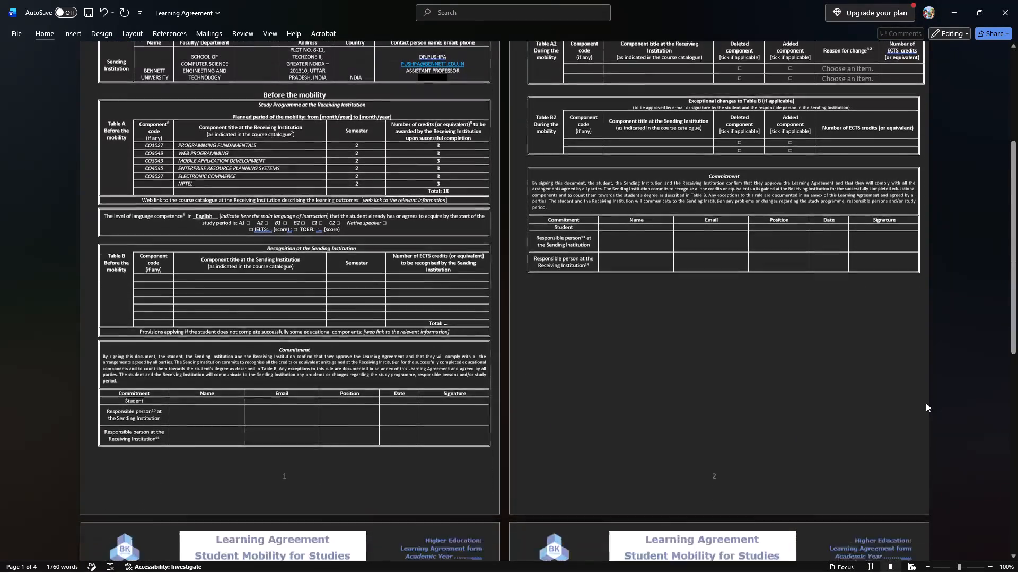
pyautogui.scroll(-7, 926, 403)
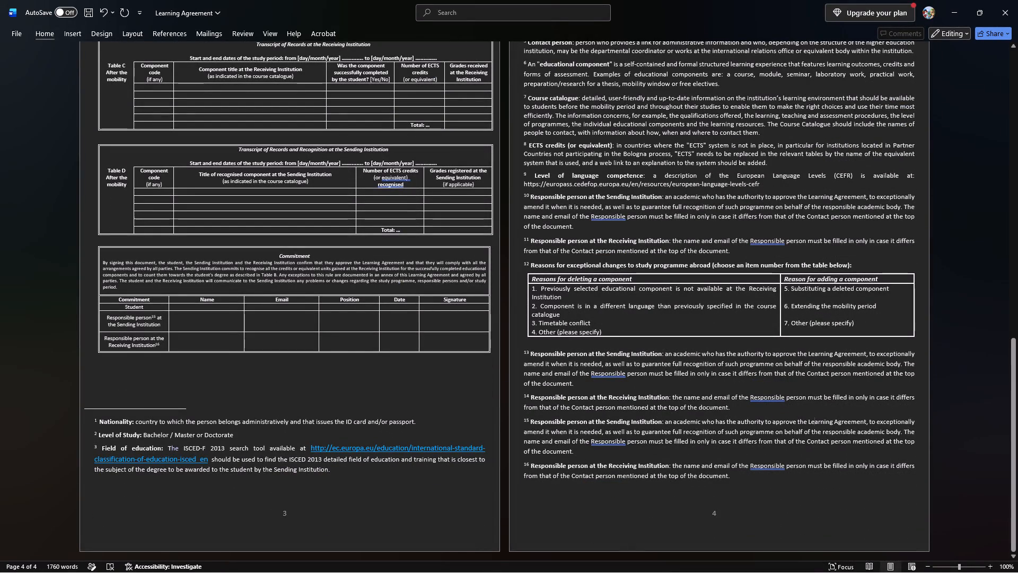
pyautogui.scroll(5, 993, 138)
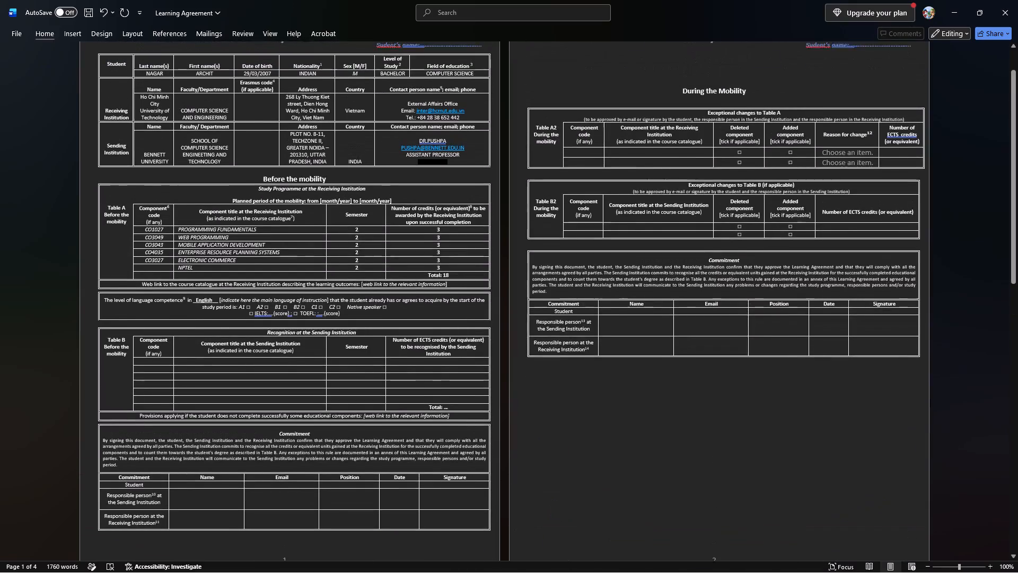
pyautogui.scroll(2, 991, 146)
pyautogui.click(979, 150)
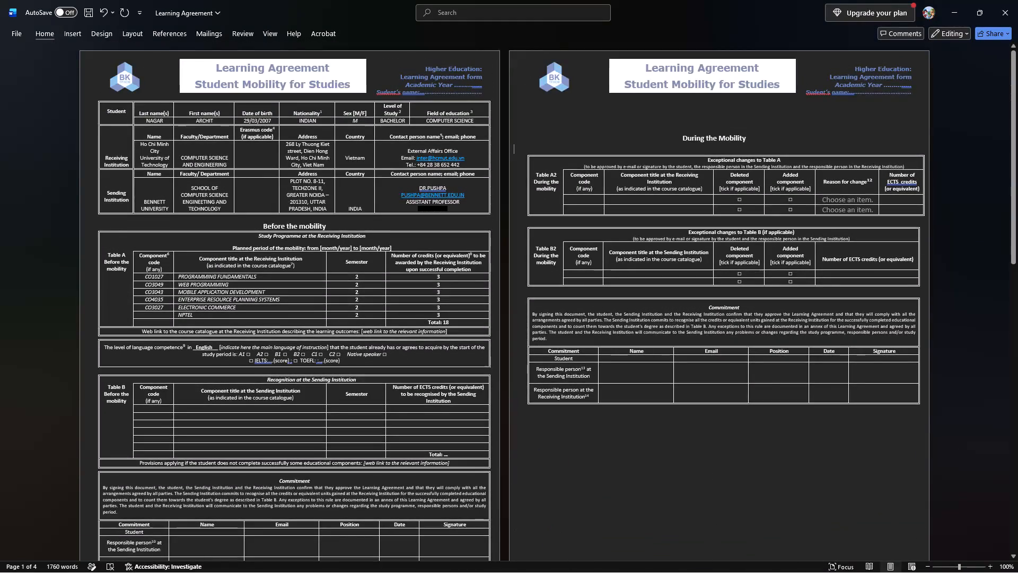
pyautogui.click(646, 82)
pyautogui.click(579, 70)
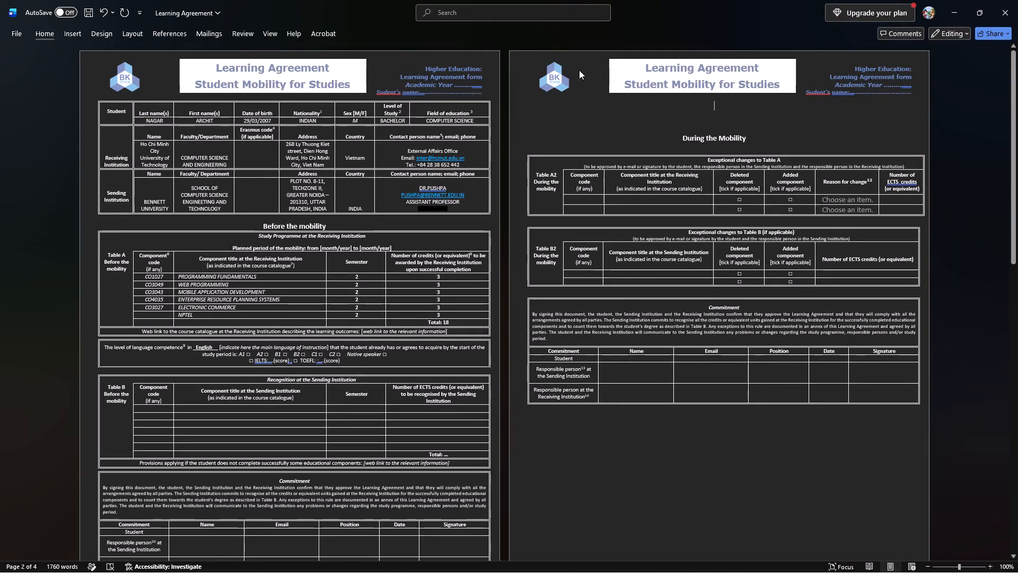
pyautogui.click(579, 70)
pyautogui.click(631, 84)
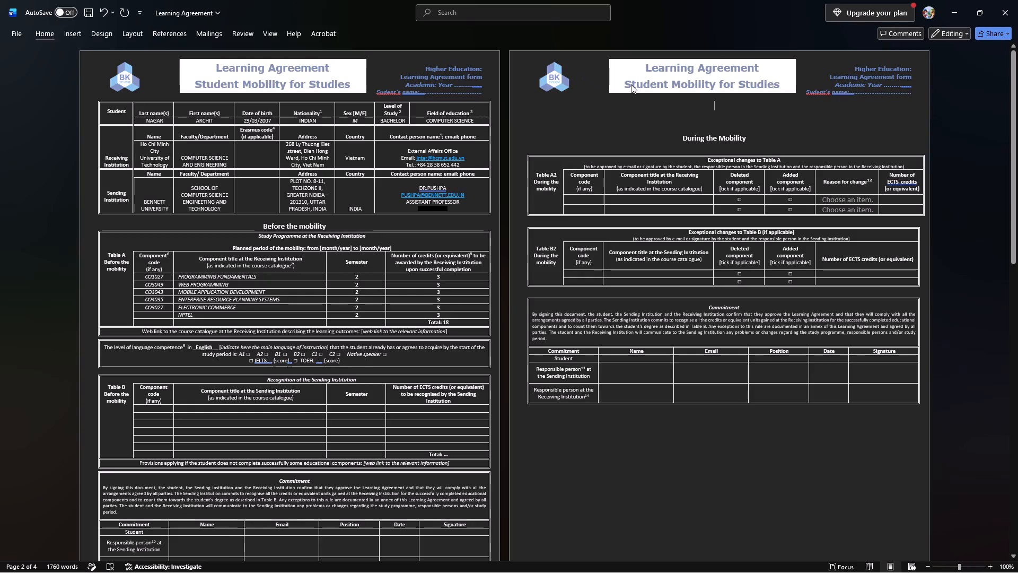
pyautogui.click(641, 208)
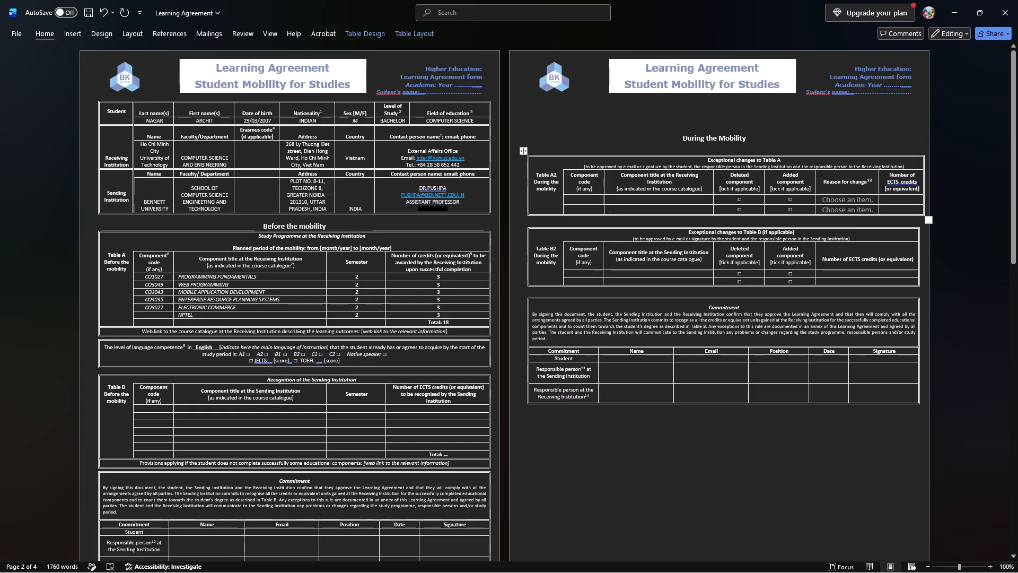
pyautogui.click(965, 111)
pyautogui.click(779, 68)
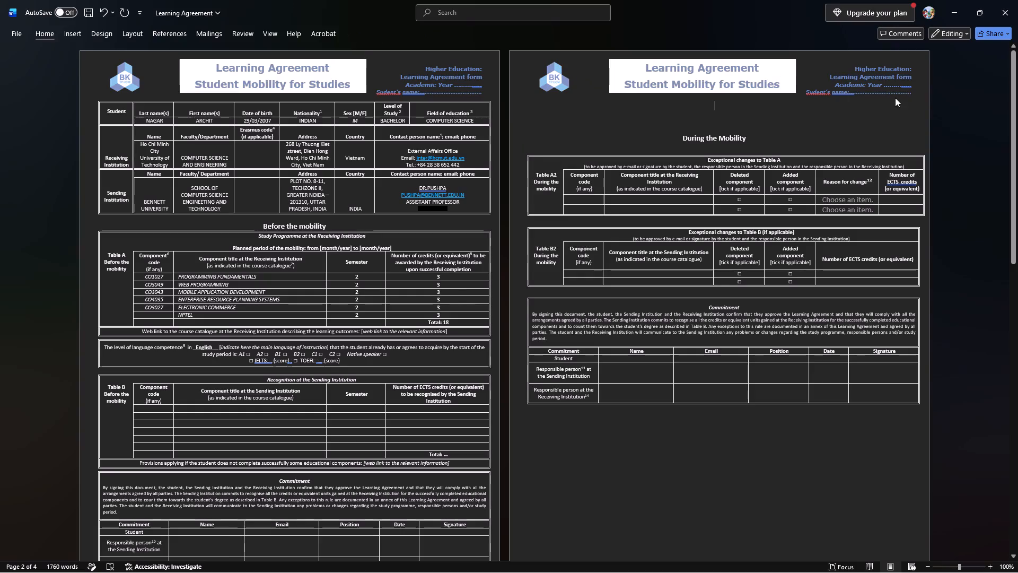
# Close the Learning Agreement document.
pyautogui.click(1017, 0)
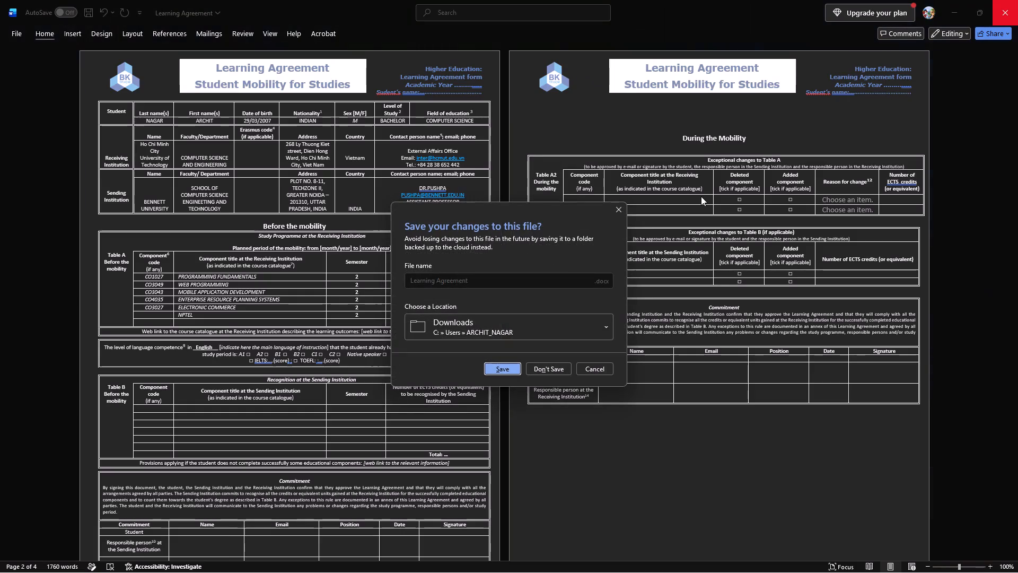